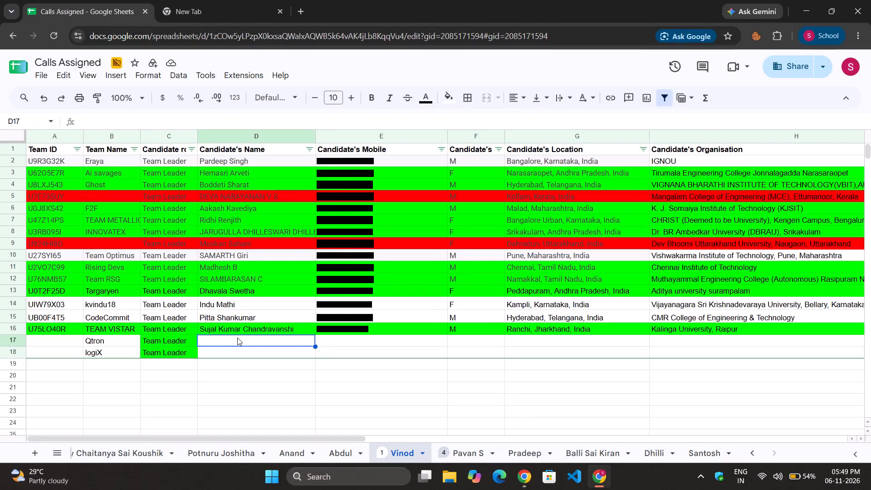
Enter the team leader's name in the Candidate's Name cell of the Qtron row.
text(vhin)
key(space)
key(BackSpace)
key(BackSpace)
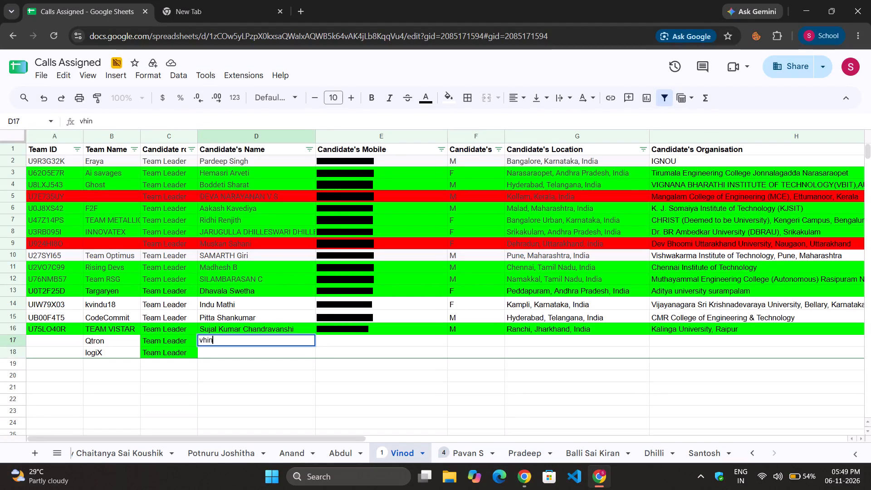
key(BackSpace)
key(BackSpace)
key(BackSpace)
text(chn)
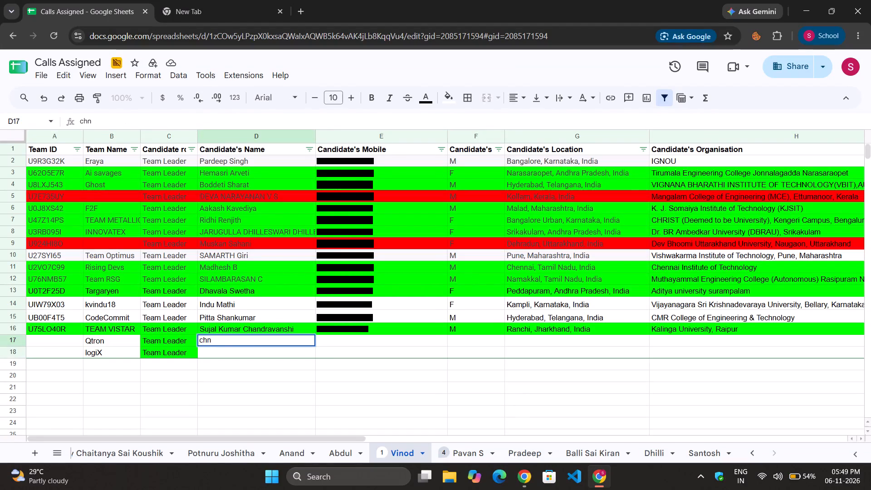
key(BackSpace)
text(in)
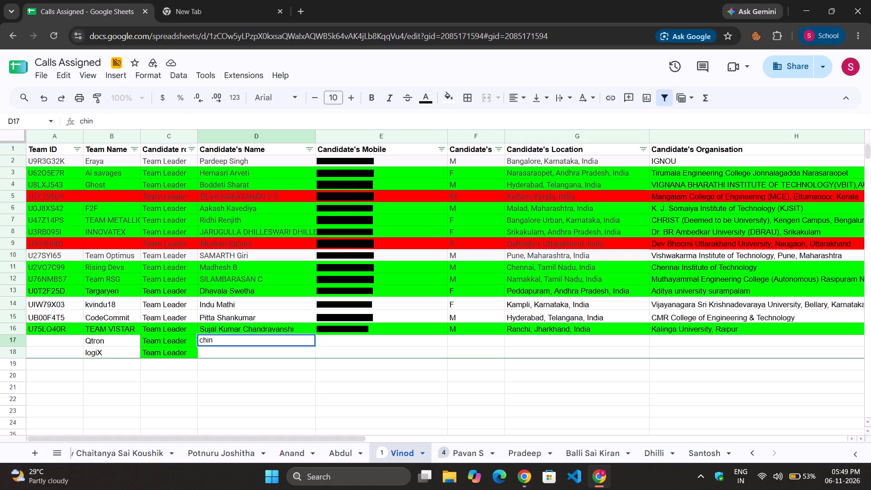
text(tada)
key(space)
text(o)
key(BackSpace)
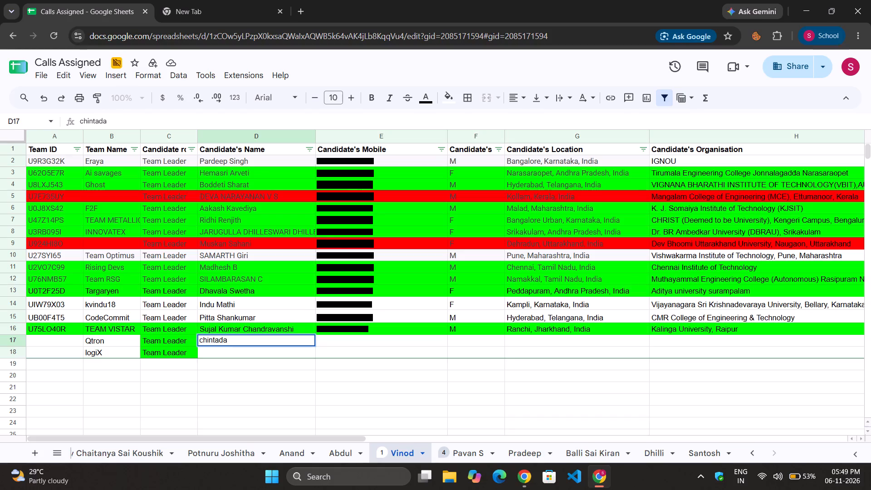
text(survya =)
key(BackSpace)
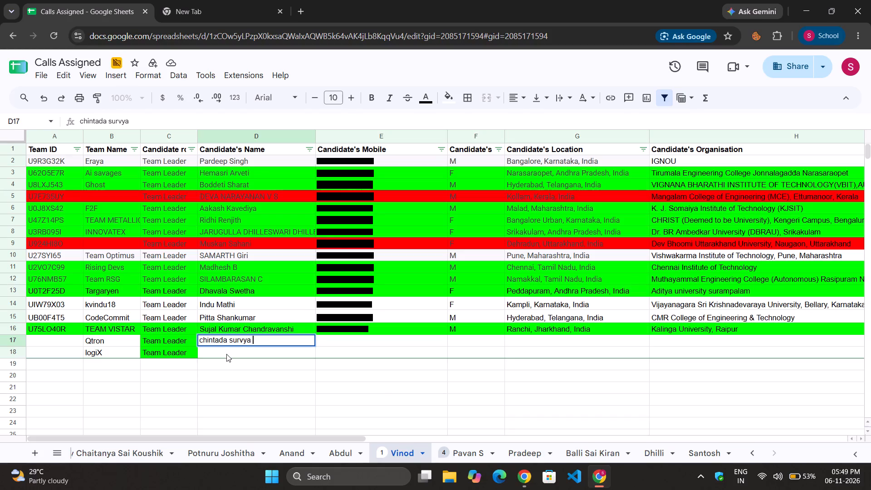
click(226, 354)
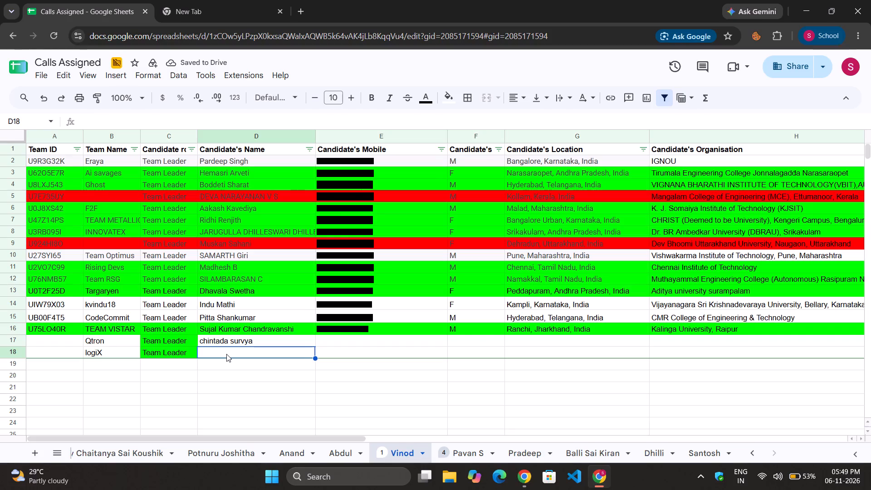
Correct the spelling of the Qtron leader's name by removing the extra "v" from its second word.
double_click(258, 346)
double_click(250, 344)
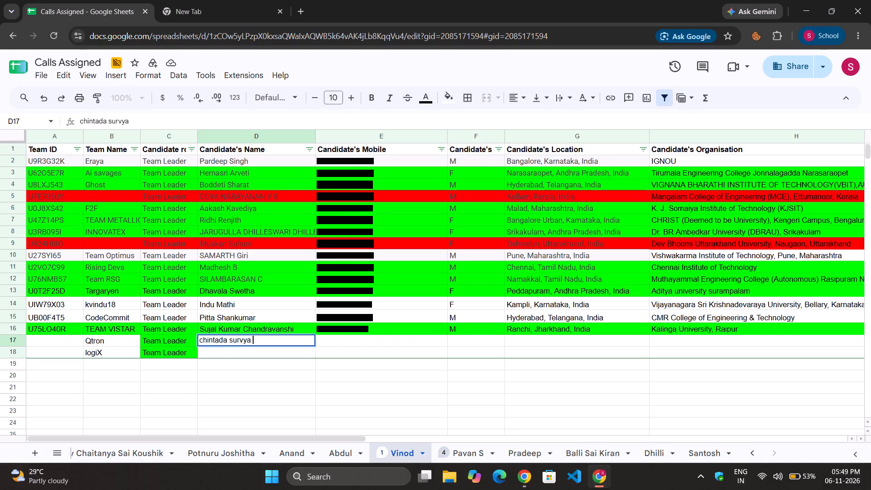
click(247, 343)
key(Left)
key(BackSpace)
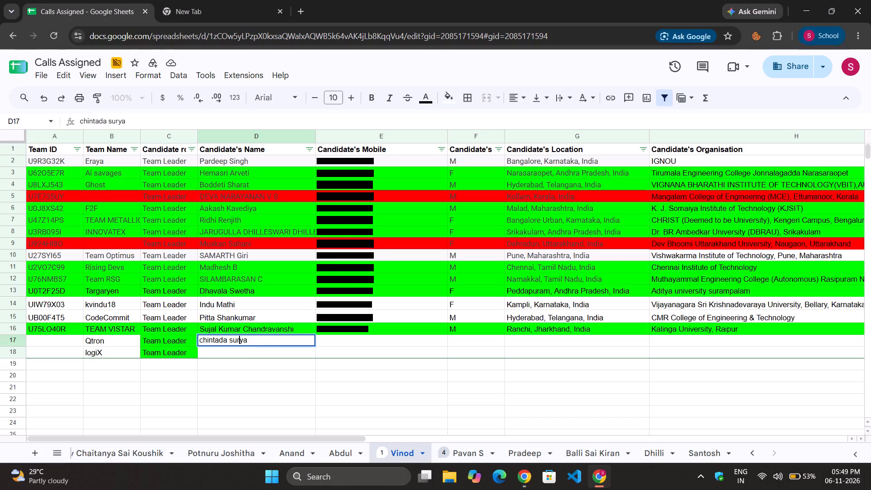
Enter the team leader's first name in the Candidate's Name cell of the logiX row.
click(244, 353)
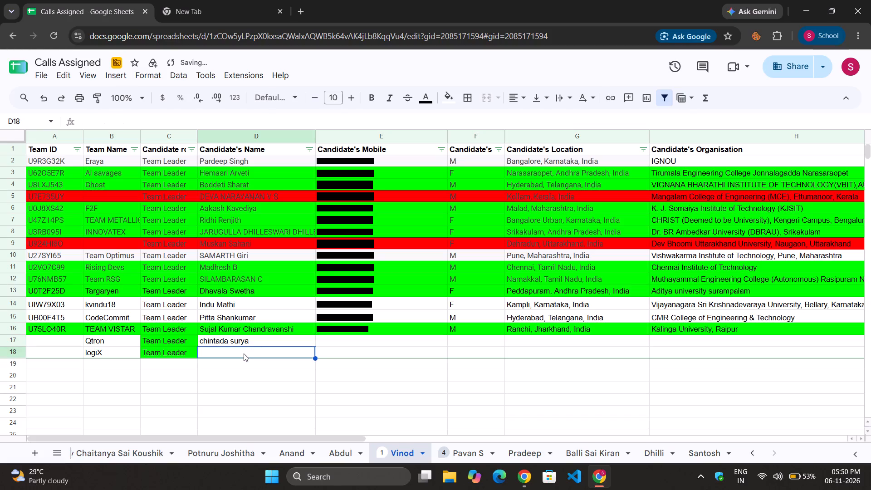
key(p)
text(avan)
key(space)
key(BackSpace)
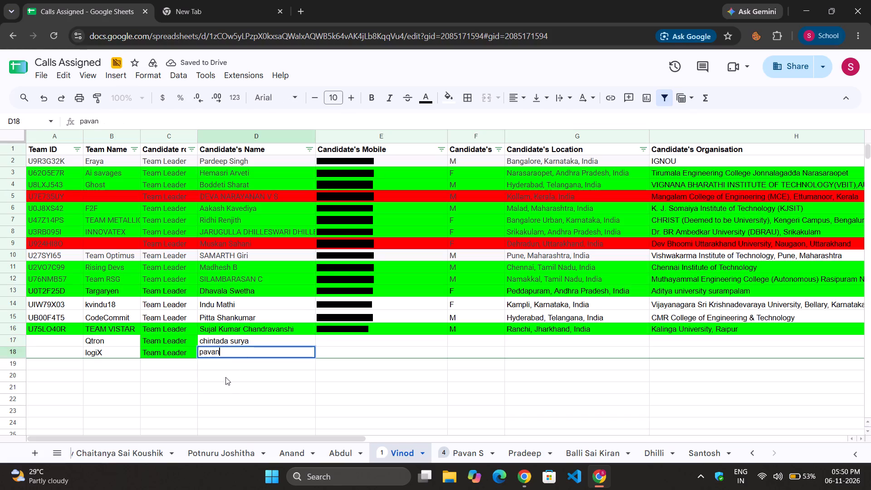
click(225, 377)
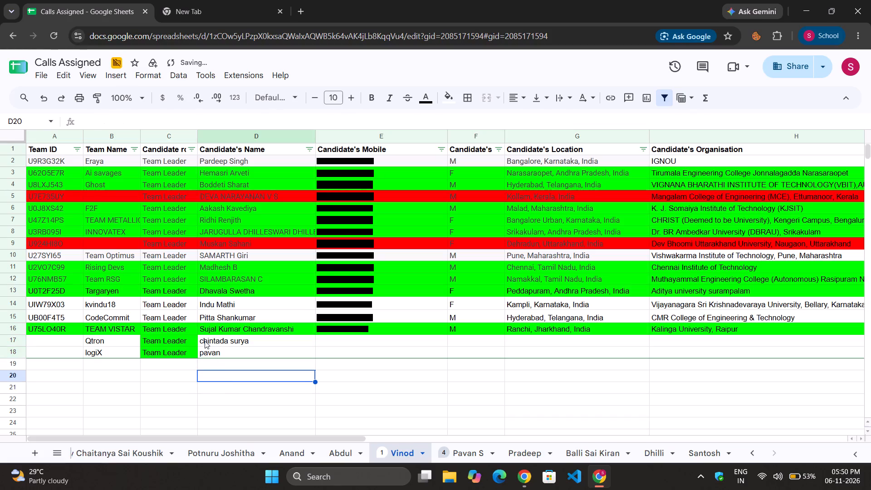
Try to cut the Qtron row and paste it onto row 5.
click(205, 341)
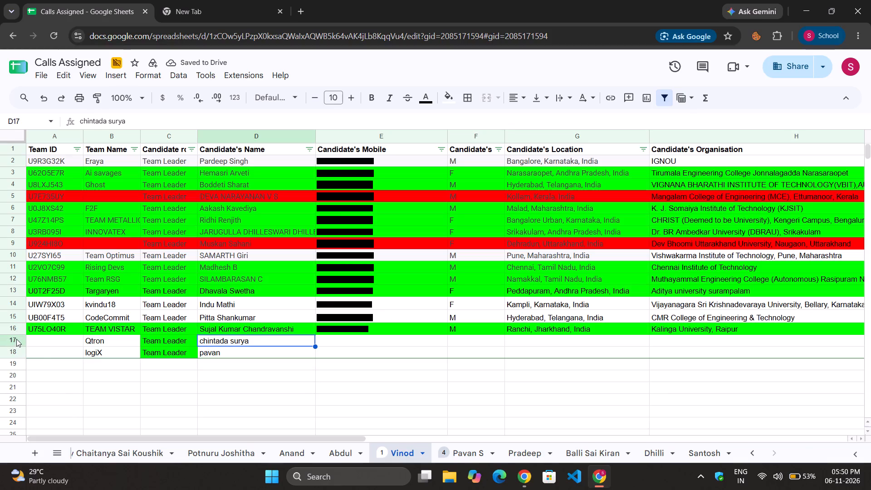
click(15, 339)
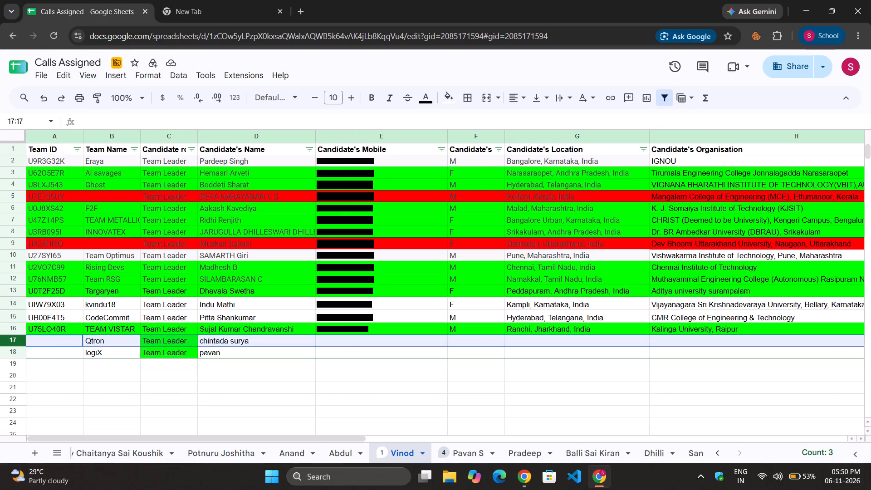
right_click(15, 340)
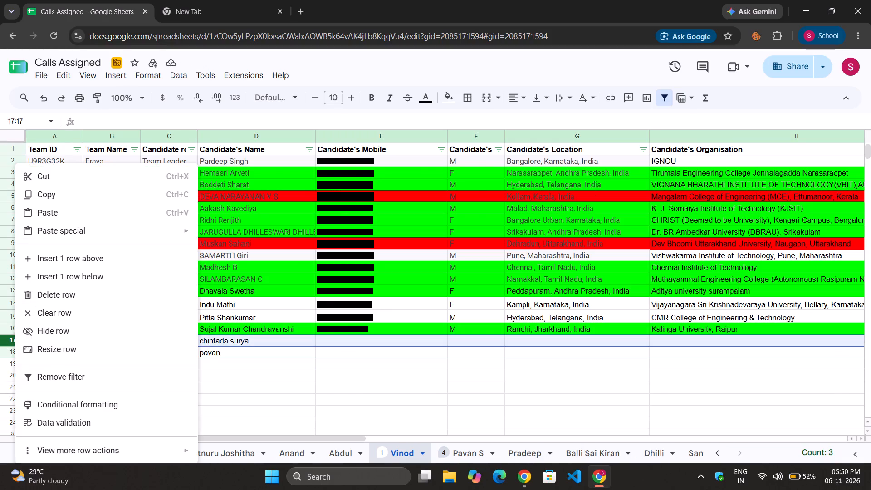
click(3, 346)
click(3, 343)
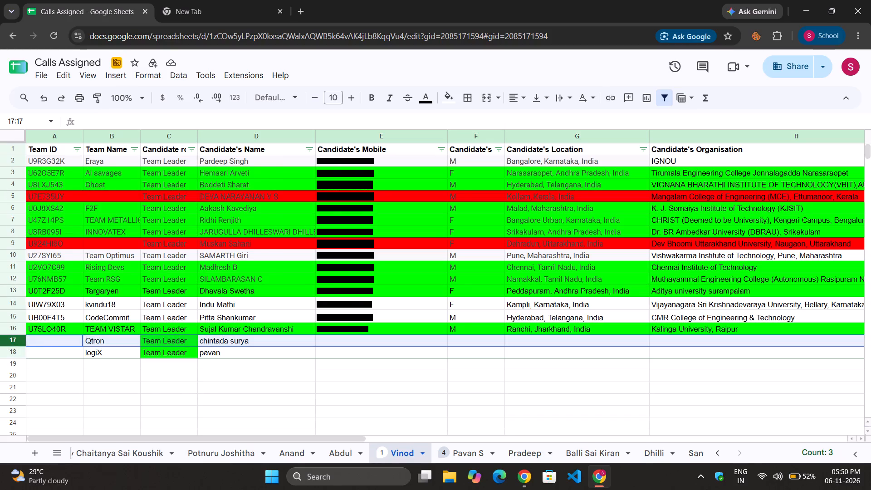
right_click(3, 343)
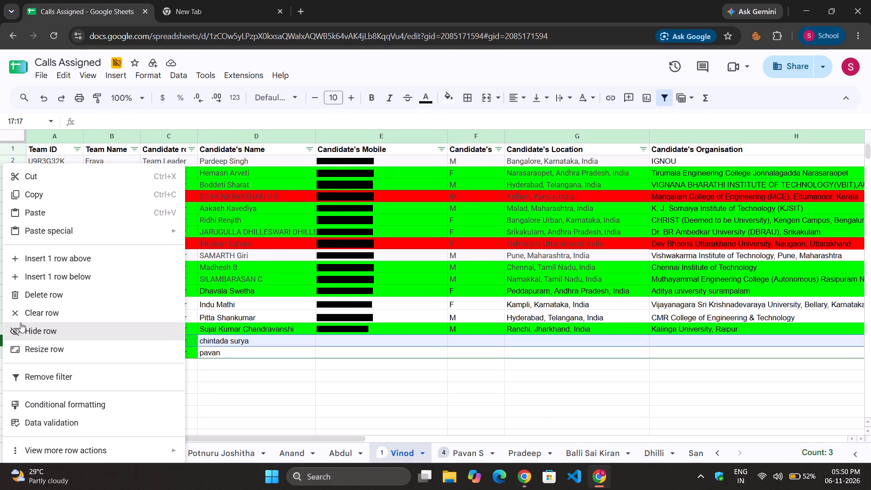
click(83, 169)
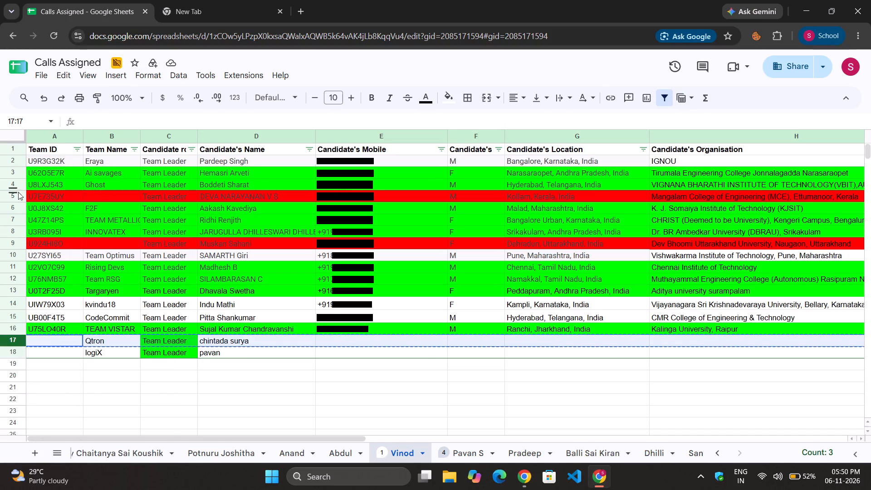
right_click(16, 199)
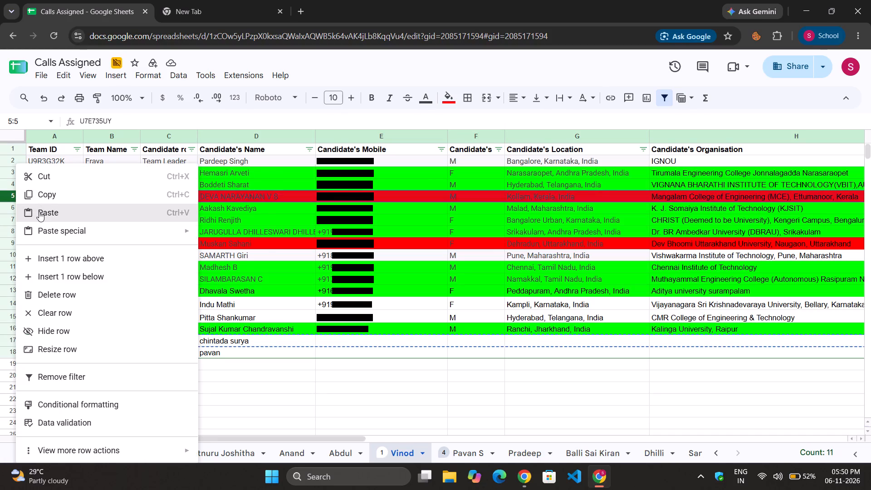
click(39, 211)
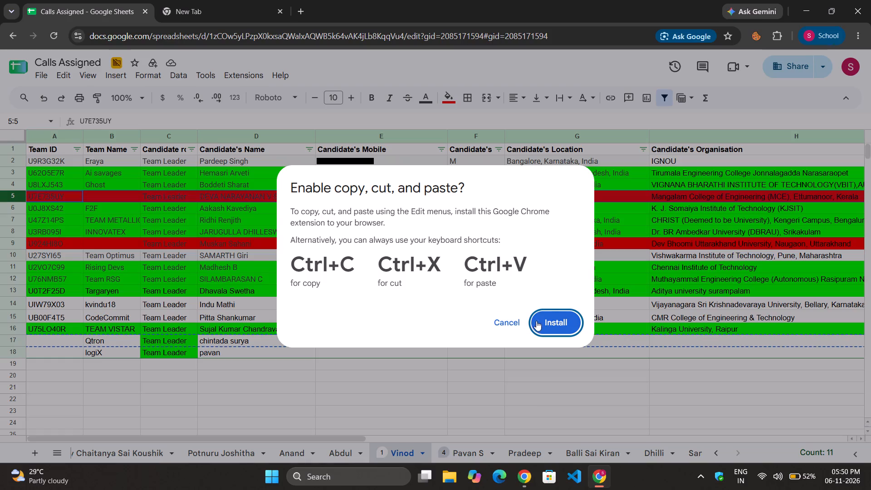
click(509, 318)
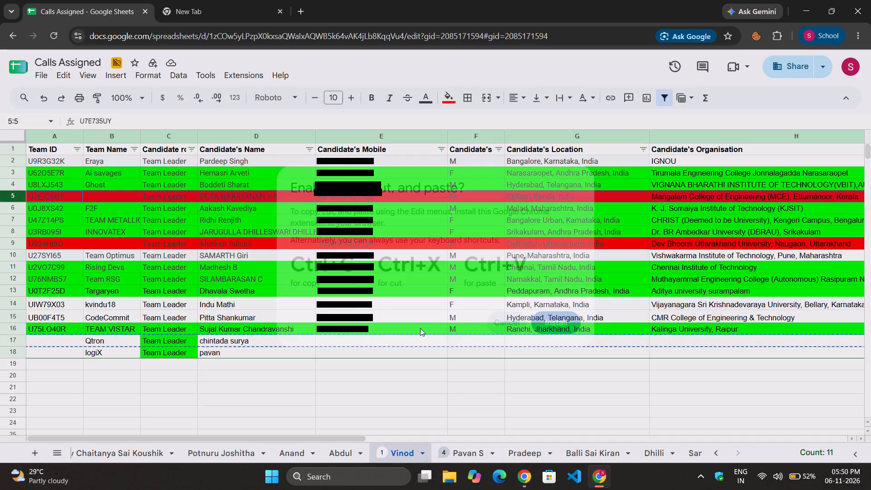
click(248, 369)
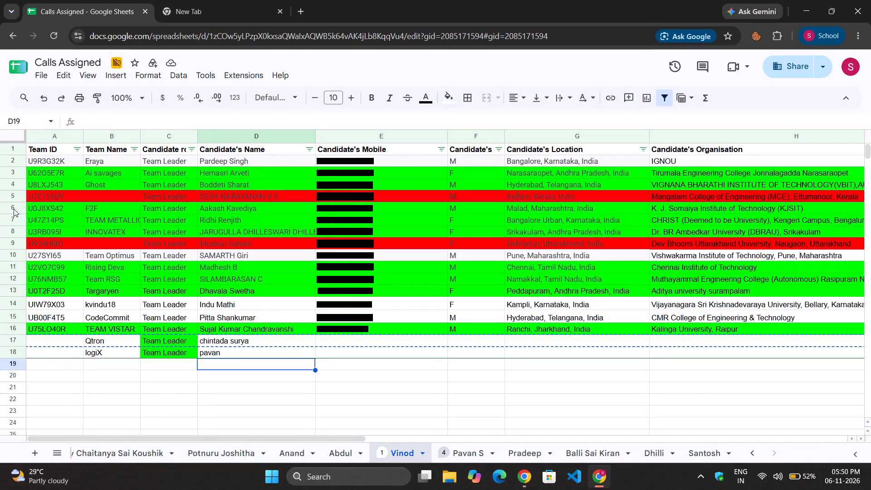
Insert a blank row above the F2F row and move the Qtron row's contents into it.
right_click(14, 209)
click(46, 264)
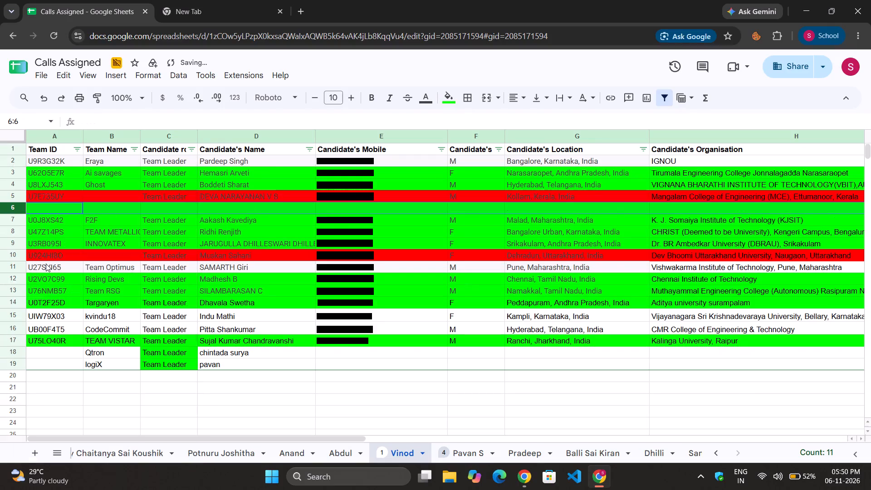
click(71, 371)
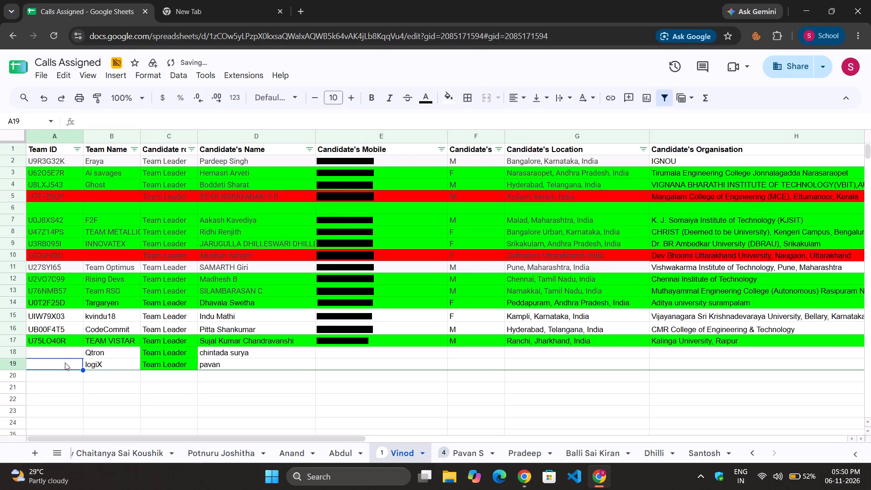
click(62, 358)
click(24, 353)
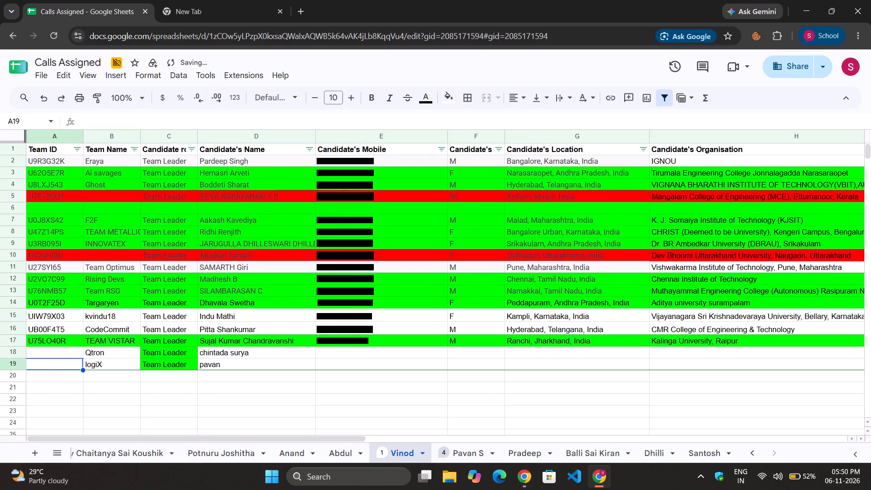
click(16, 353)
key(ctrl+x)
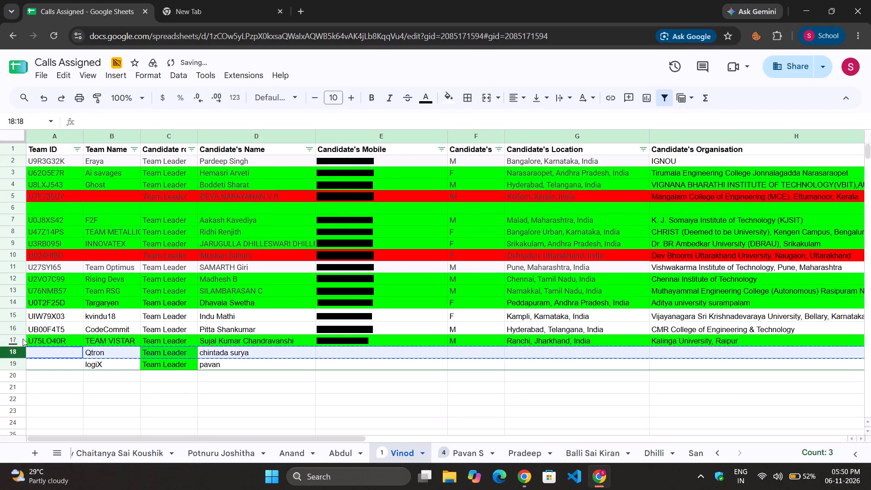
click(55, 205)
key(ctrl+v)
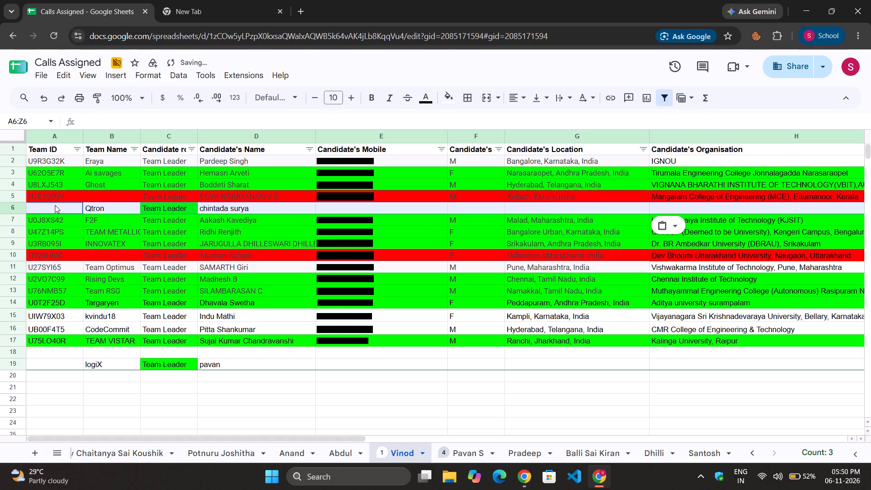
Delete the emptied row 18 between the TEAM VISTAR and logiX rows.
click(167, 369)
drag(139, 364, 15, 354)
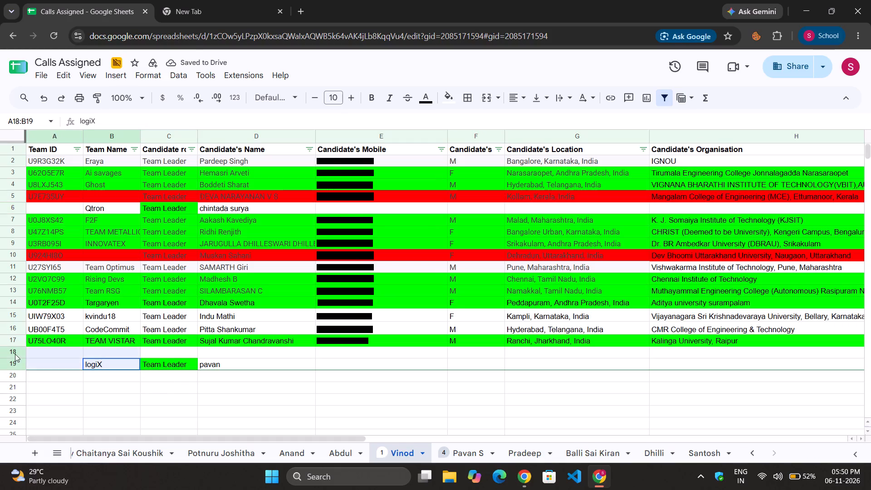
drag(15, 354, 8, 354)
right_click(8, 354)
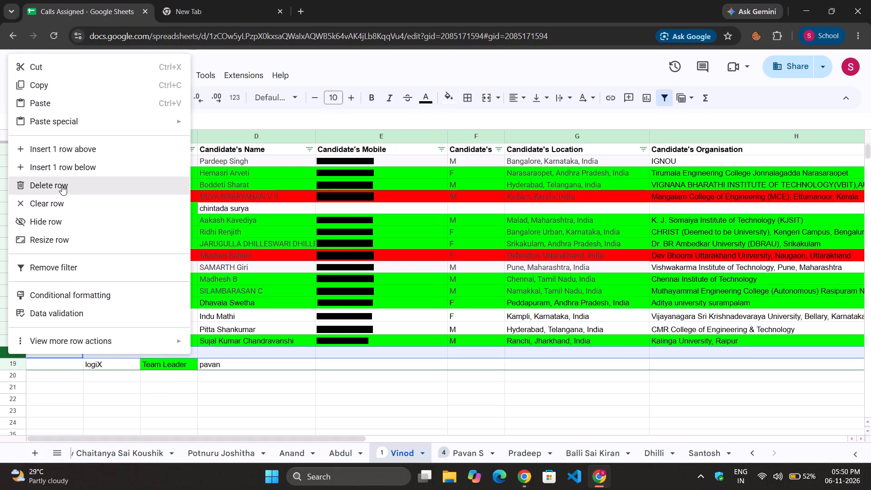
click(62, 185)
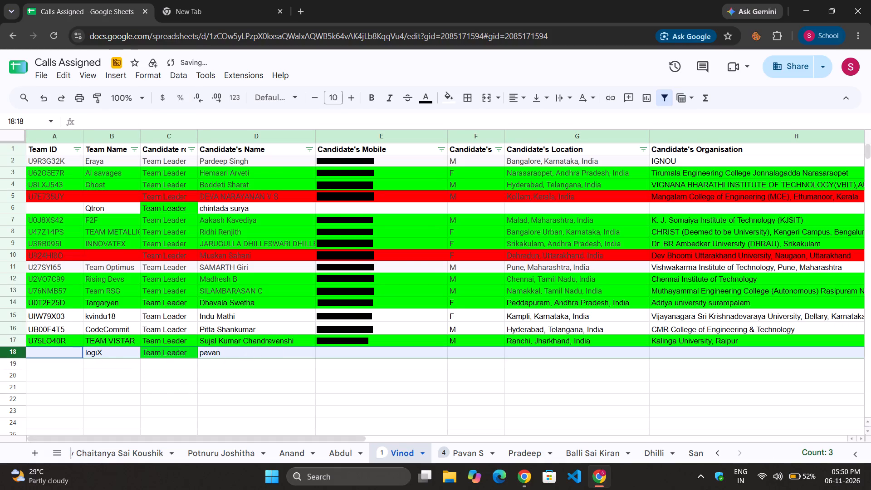
Fill the Candidate's Mobile cell of row 5 down into the Qtron row.
click(349, 207)
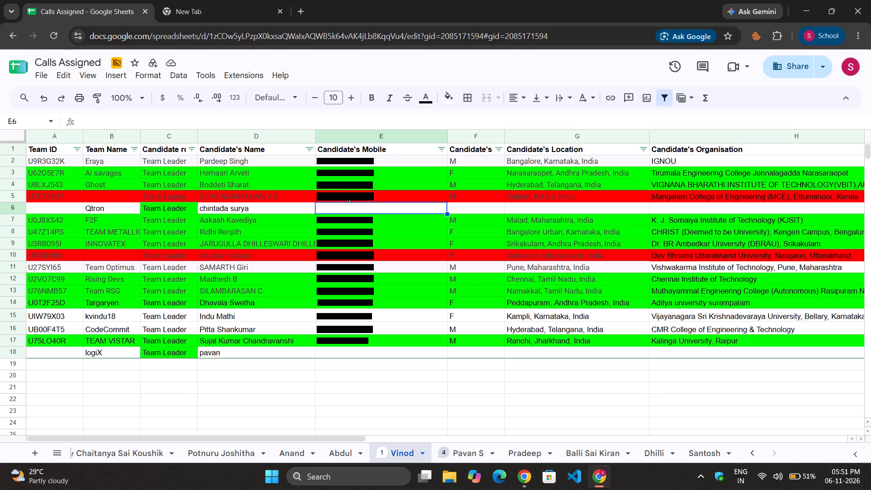
click(347, 194)
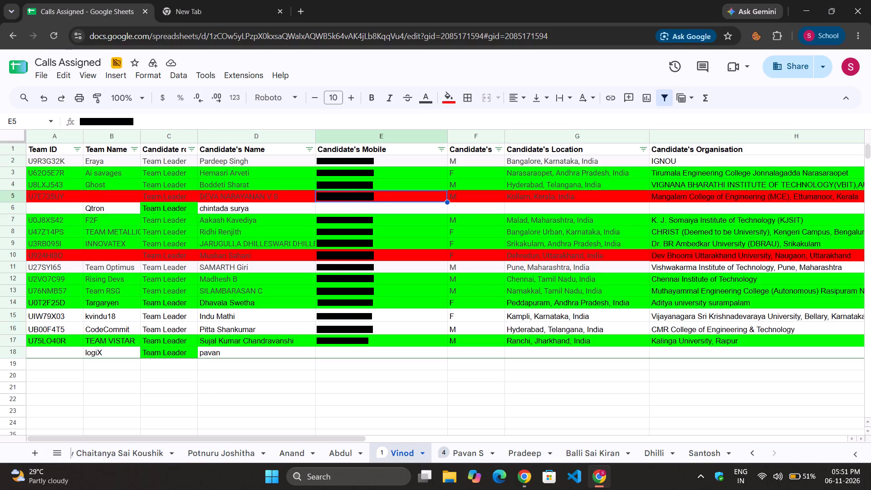
drag(448, 202, 448, 211)
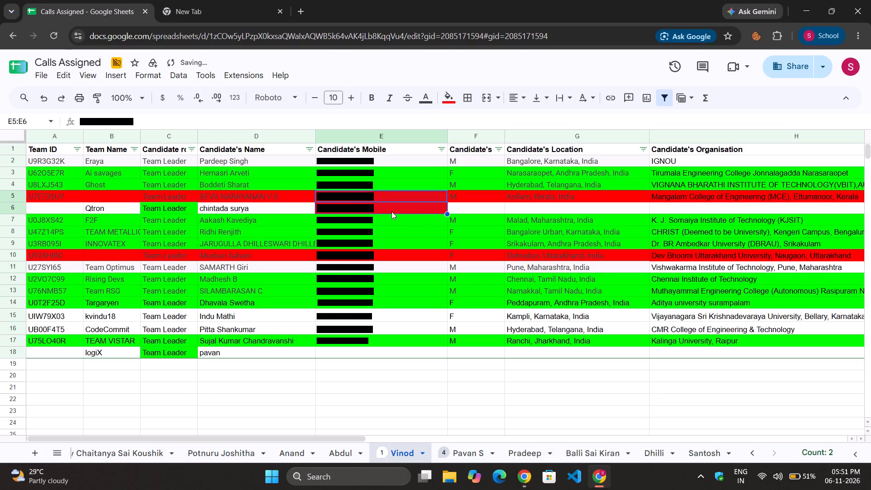
Erase the trailing digits of the filled mobile number in the Qtron row.
click(391, 211)
double_click(391, 211)
key(BackSpace)
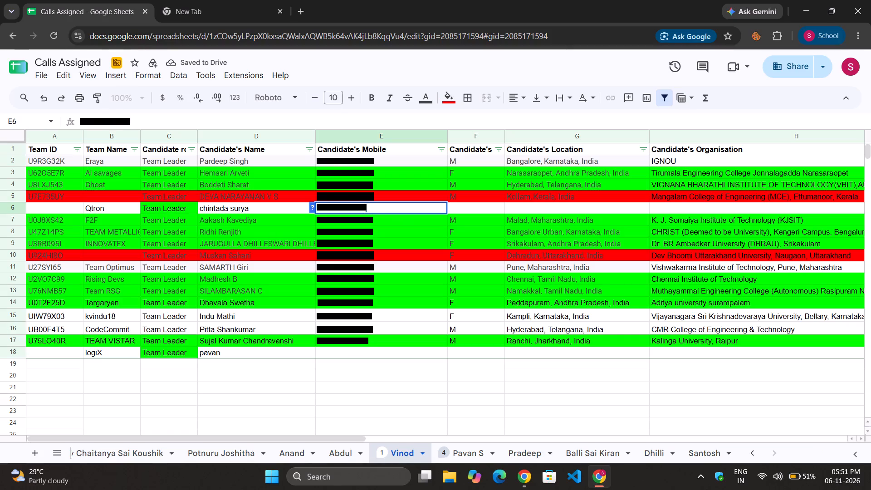
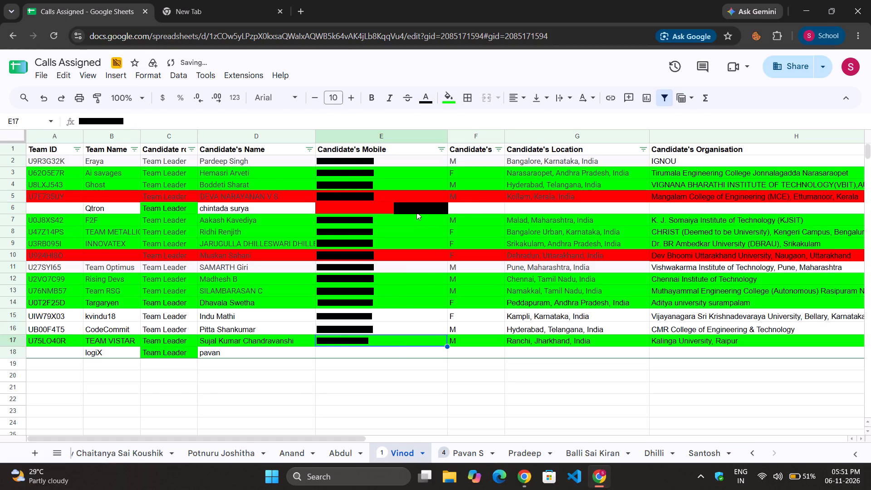
Left-align the Candidate's Mobile cell in the Qtron row.
click(519, 90)
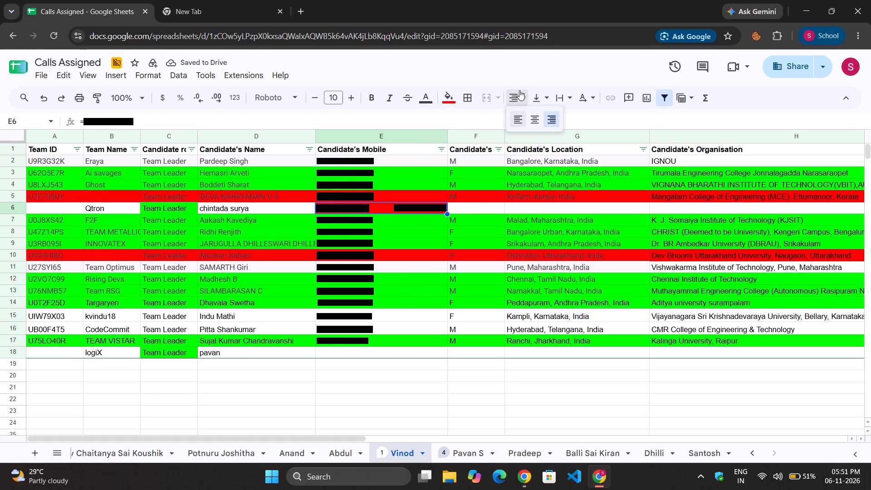
click(514, 119)
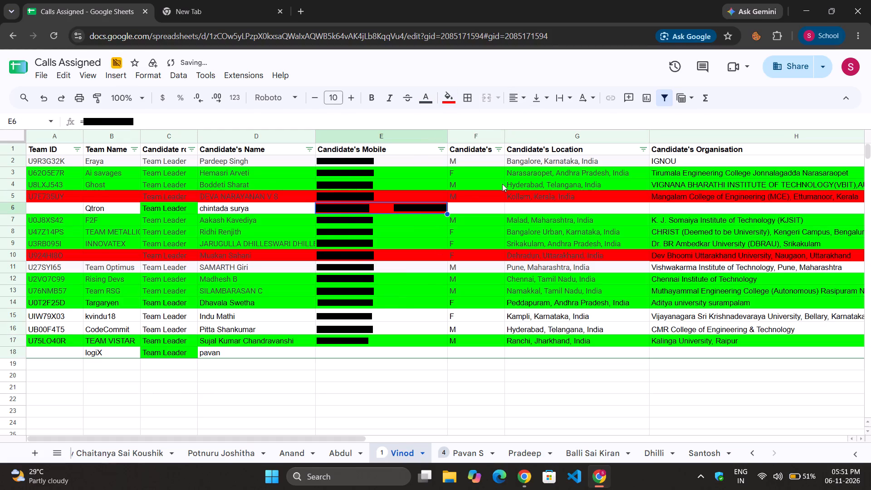
Enter M as the candidate's gender in the Qtron row, in cell F6.
click(482, 207)
key(m)
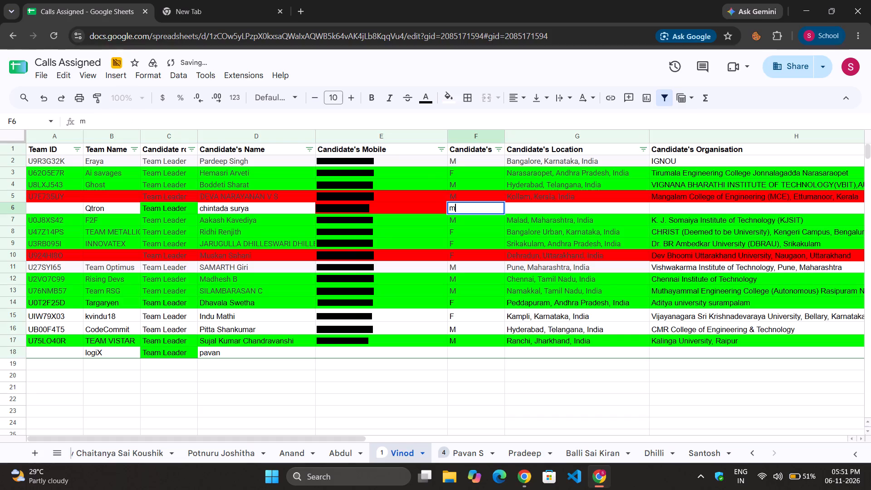
key(BackSpace)
key(shift+m)
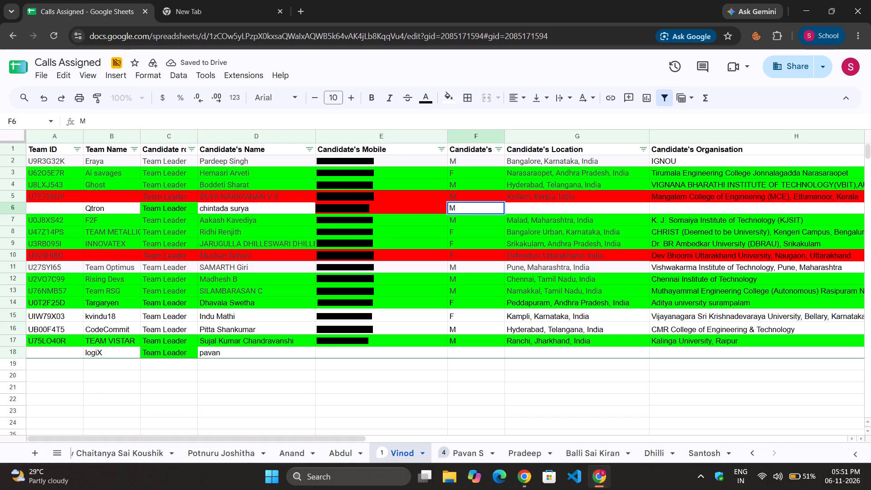
click(521, 204)
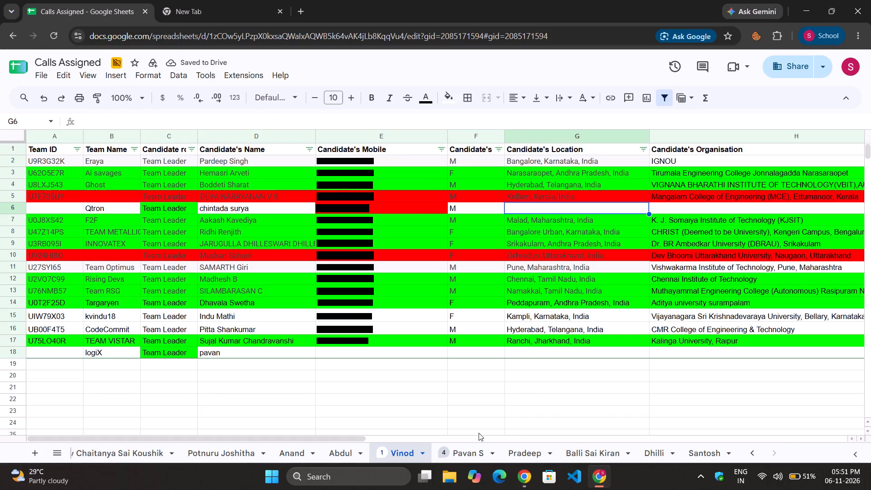
Look through the coordinator sheets that precede Vinod, back to the one whose first record is team Technova.
scroll(448, 451, right, 6)
click(213, 452)
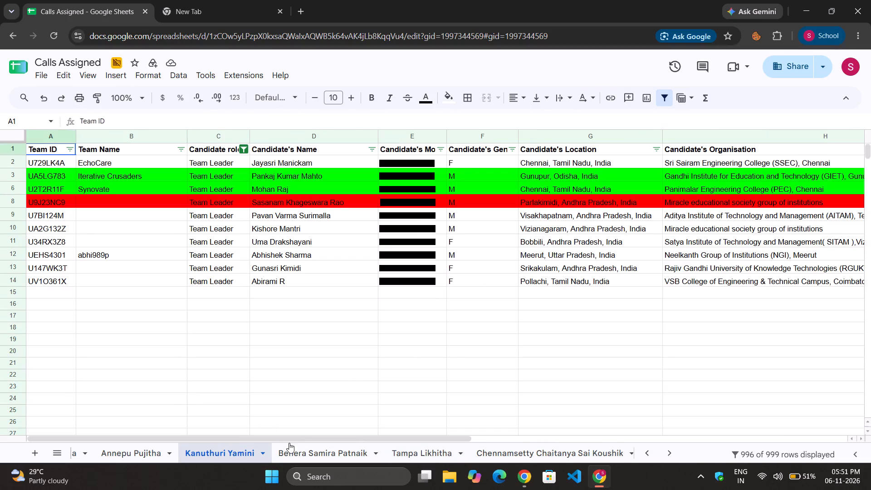
click(158, 454)
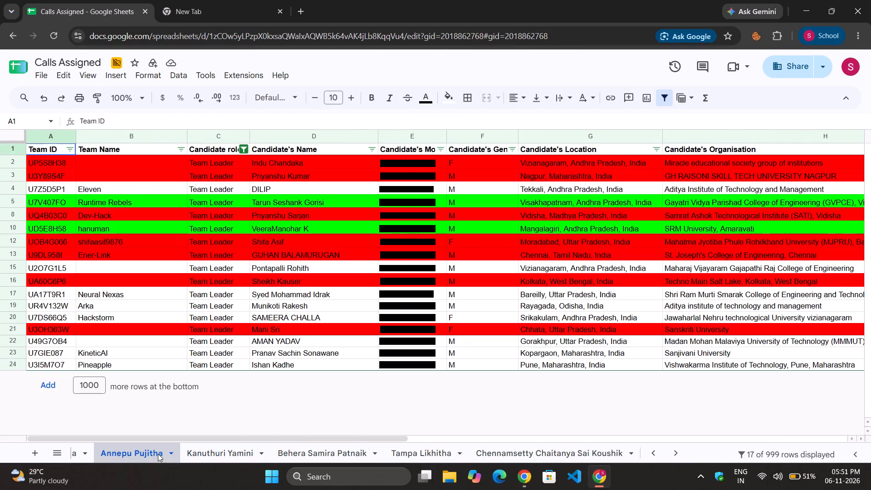
scroll(158, 454, right, 4)
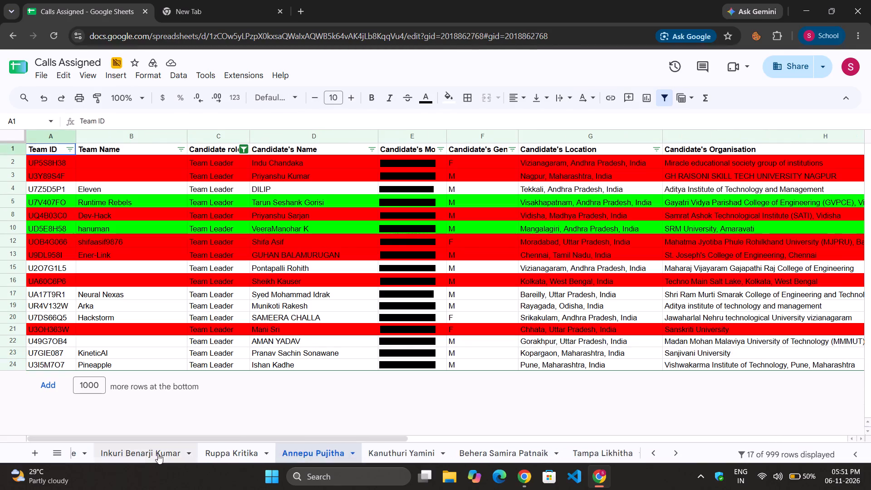
click(139, 453)
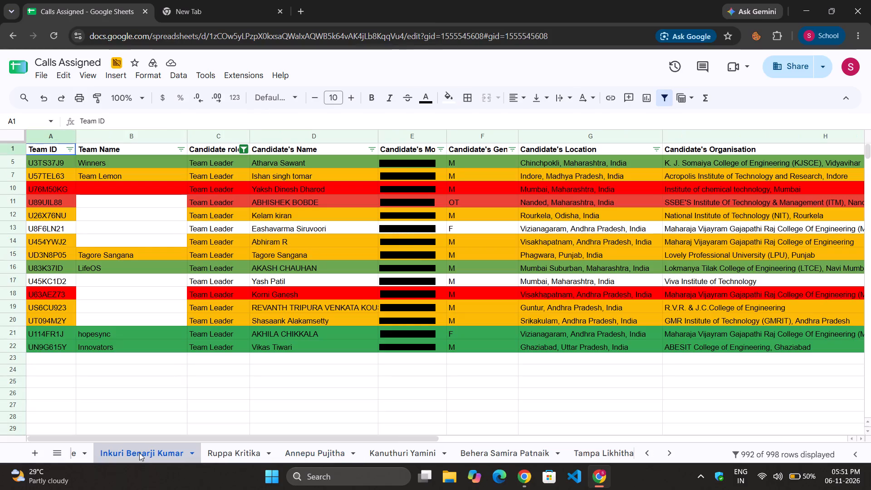
scroll(139, 453, right, 5)
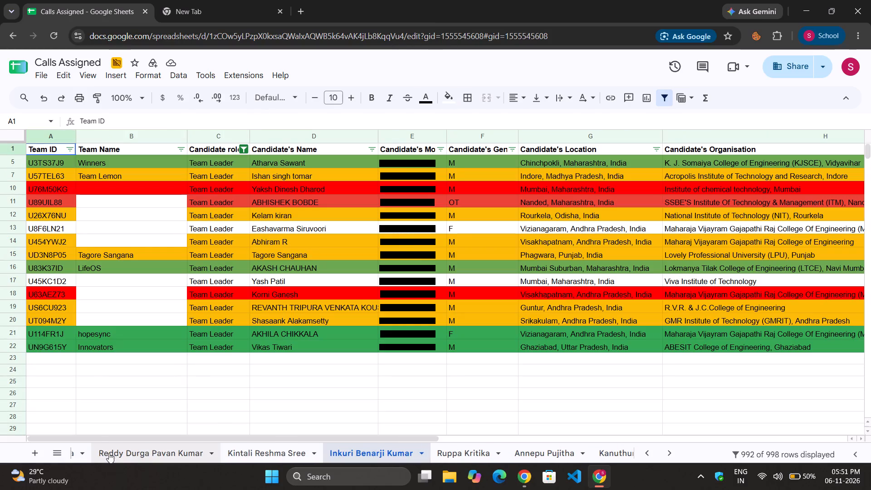
click(103, 453)
scroll(103, 453, right, 4)
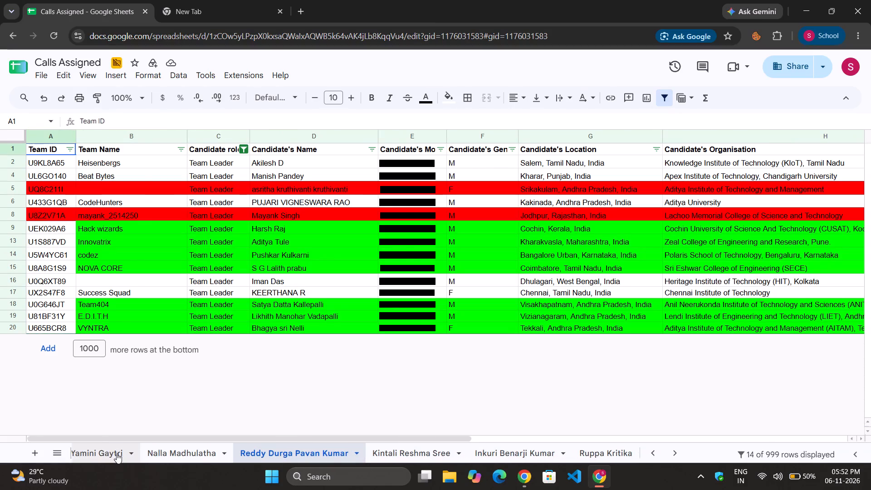
scroll(117, 453, right, 2)
click(98, 453)
scroll(98, 453, right, 1)
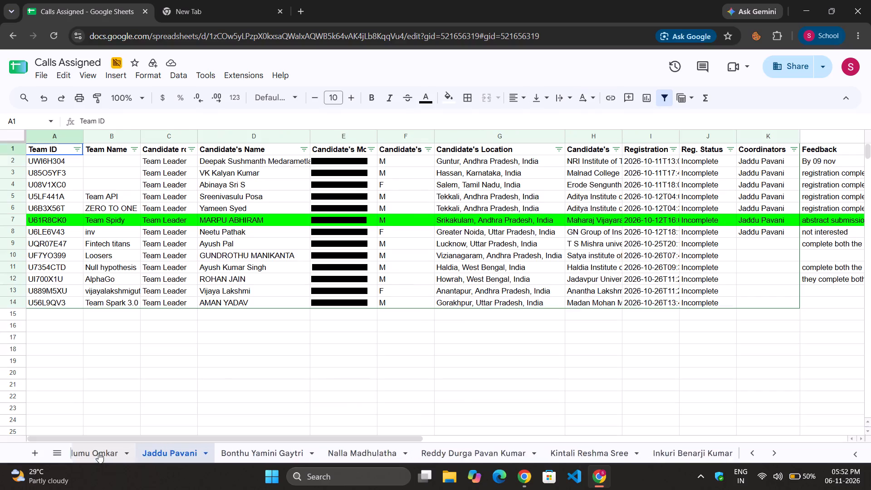
scroll(98, 453, right, 3)
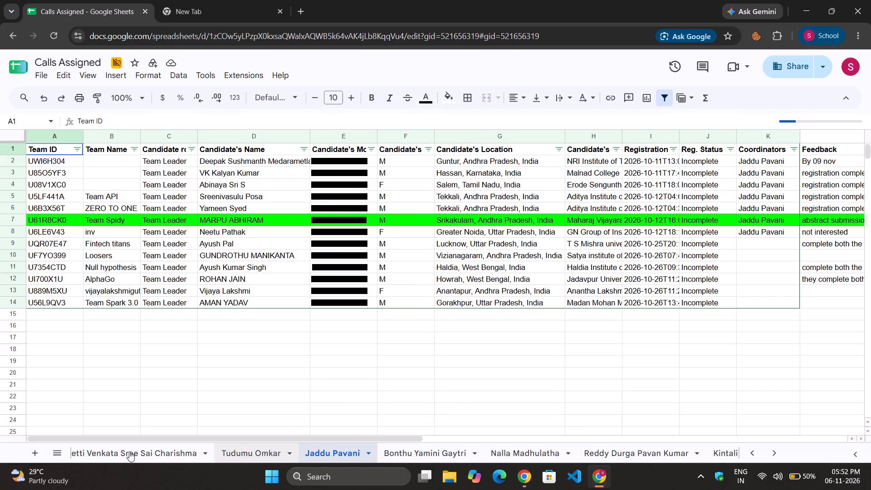
scroll(129, 451, right, 1)
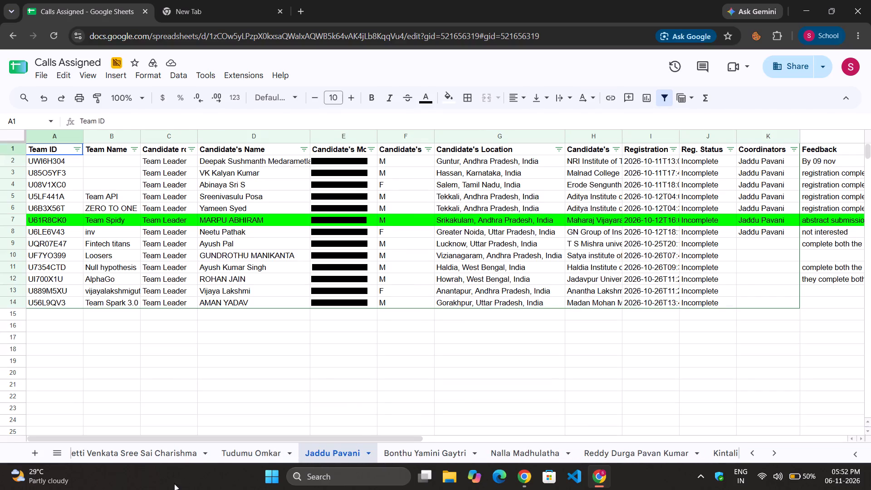
click(144, 453)
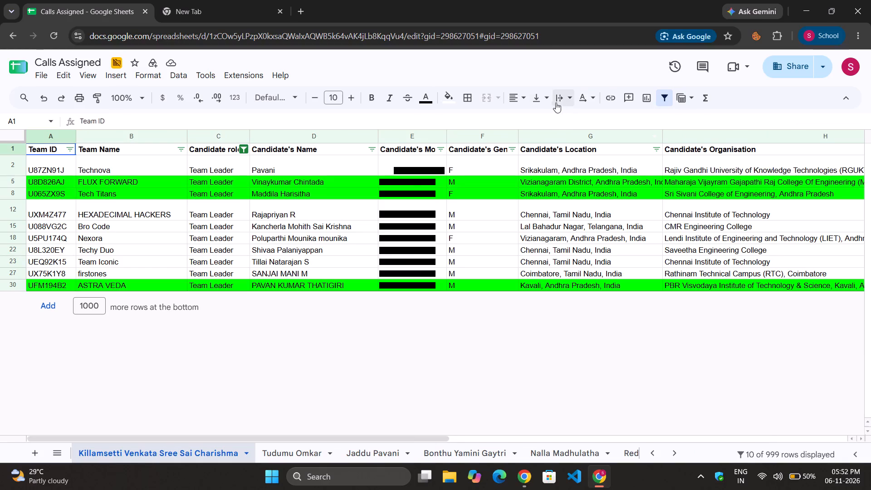
Examine the Technova team leader's row, from the candidate details across to the registration and feedback columns.
click(479, 162)
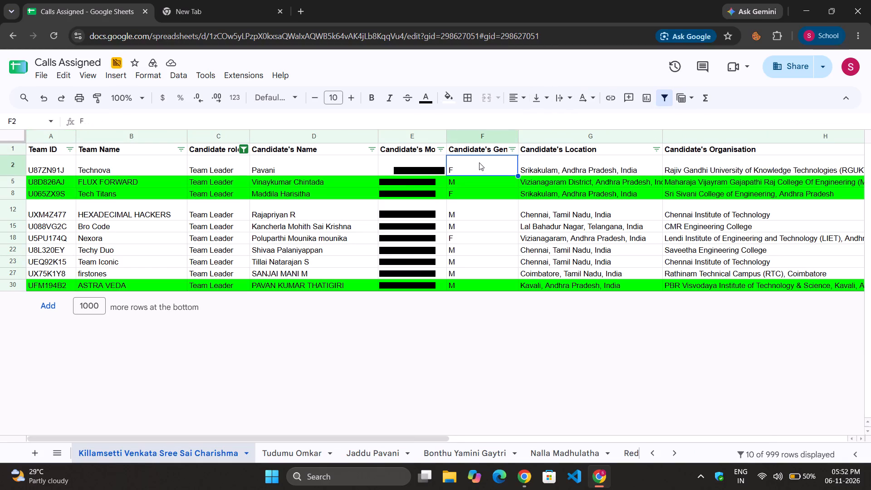
scroll(479, 162, left, 3)
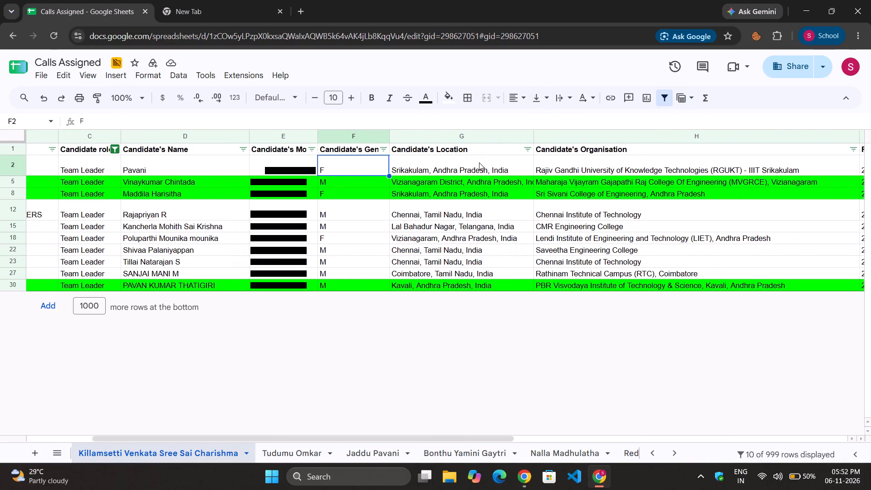
scroll(479, 162, left, 5)
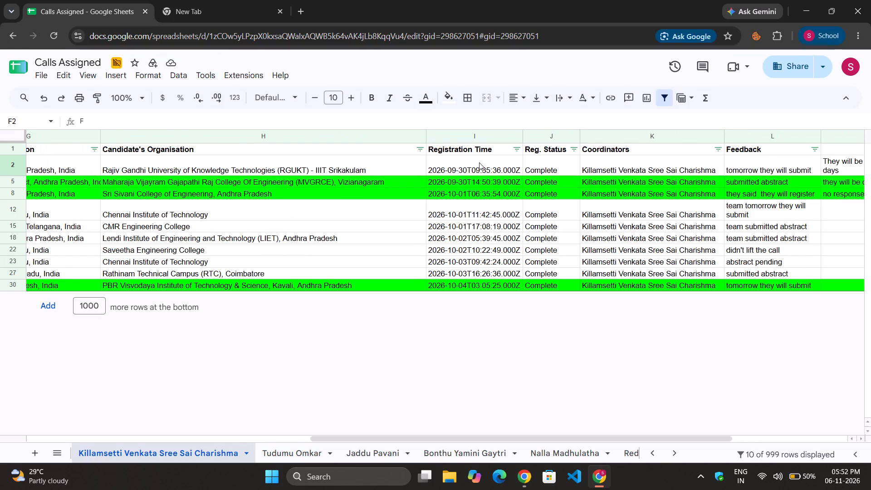
scroll(479, 162, left, 5)
scroll(433, 163, right, 8)
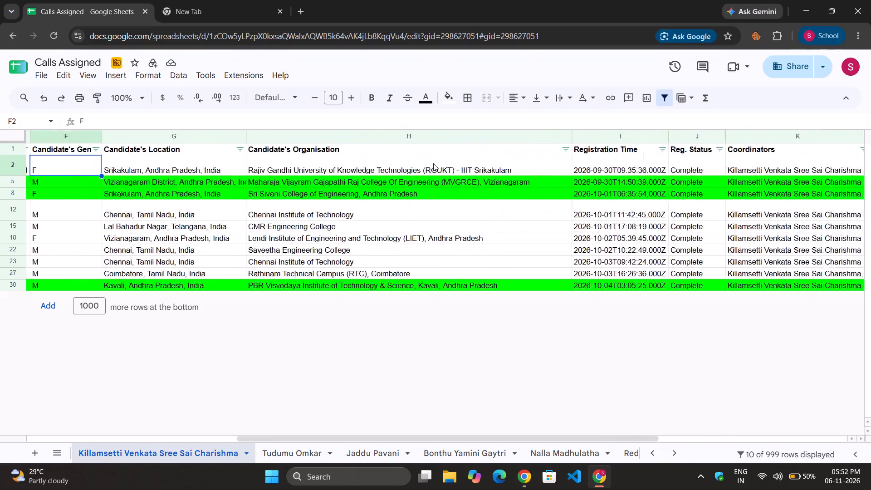
scroll(302, 169, right, 5)
Copy the team name Technova from cell B2 and search for it in the All sheet.
triple_click(103, 168)
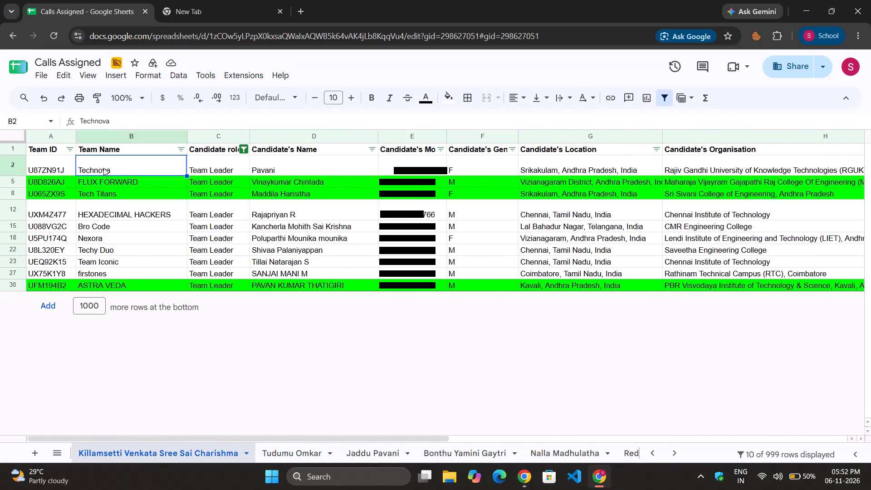
triple_click(103, 168)
click(103, 168)
triple_click(97, 159)
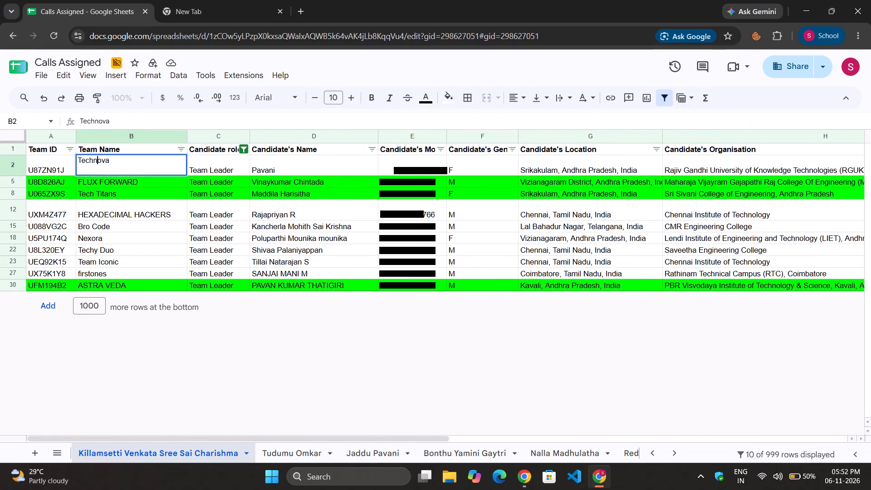
key(ctrl+c)
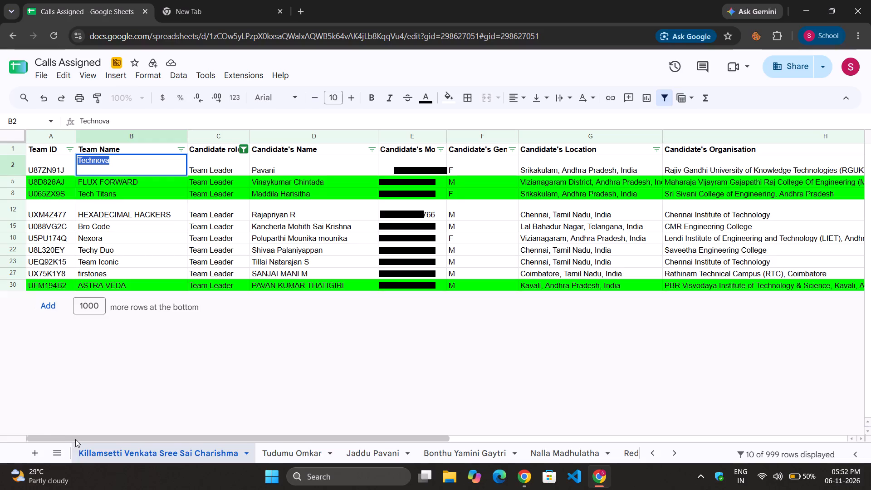
scroll(91, 453, right, 11)
click(94, 453)
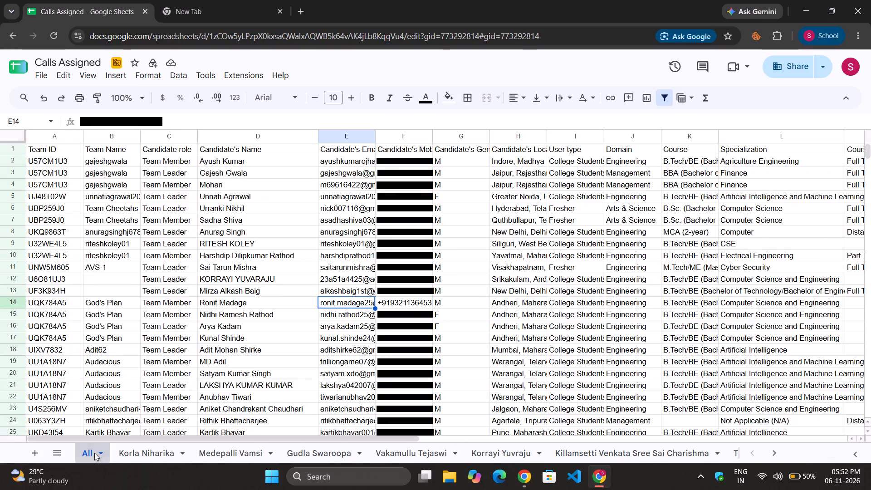
key(ctrl+f)
key(ctrl+v)
Examine the Technova team leader's record in row 129 of the All sheet, across its course, organisation and registration columns.
scroll(260, 367, down, 1)
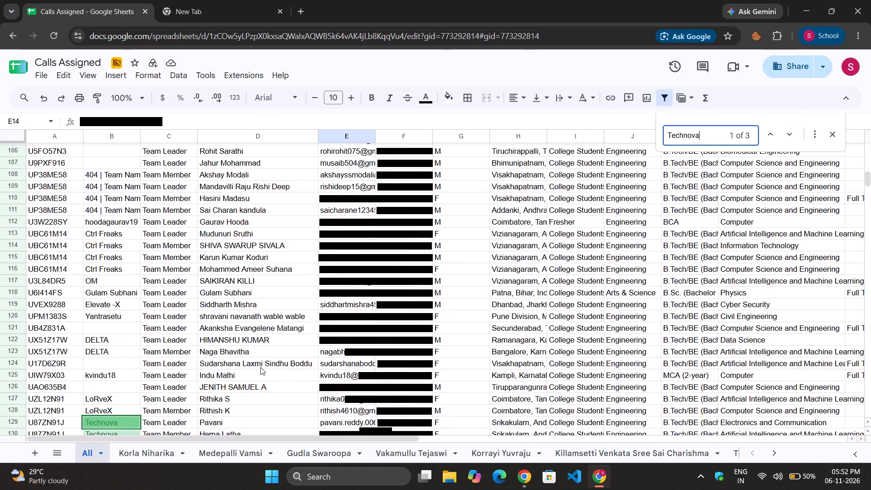
scroll(260, 367, down, 1)
scroll(260, 367, left, 2)
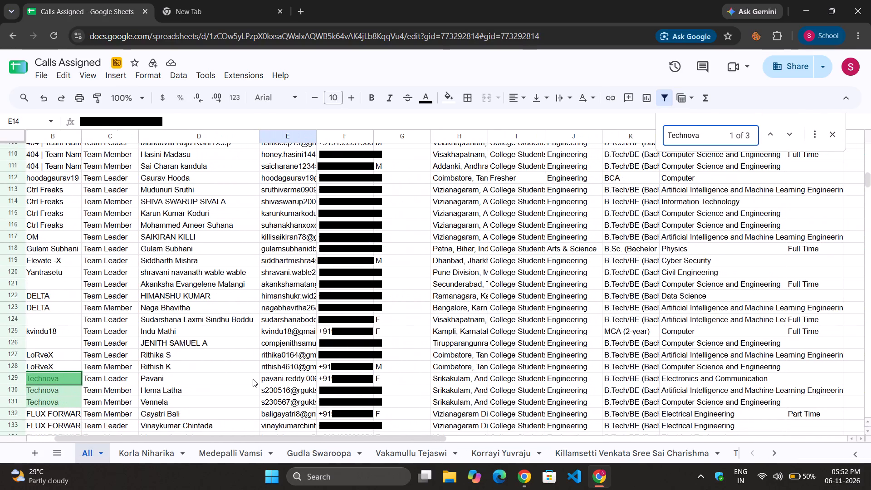
click(253, 379)
scroll(253, 379, left, 5)
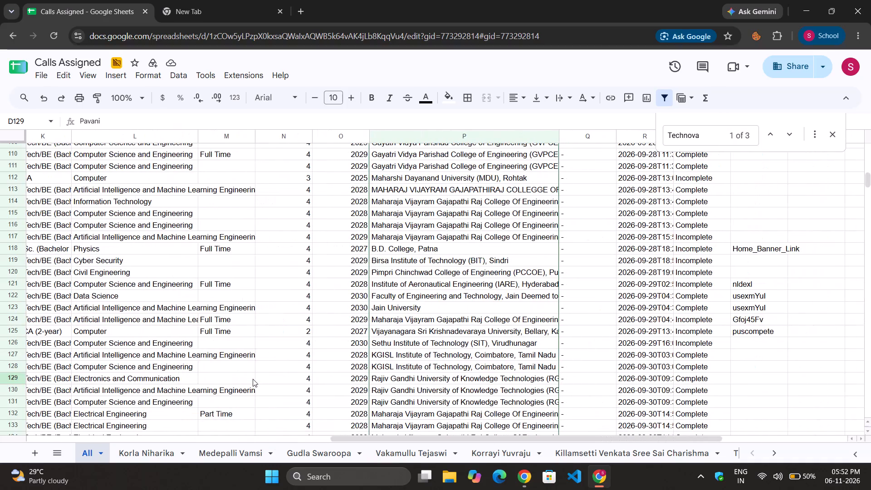
scroll(253, 379, left, 1)
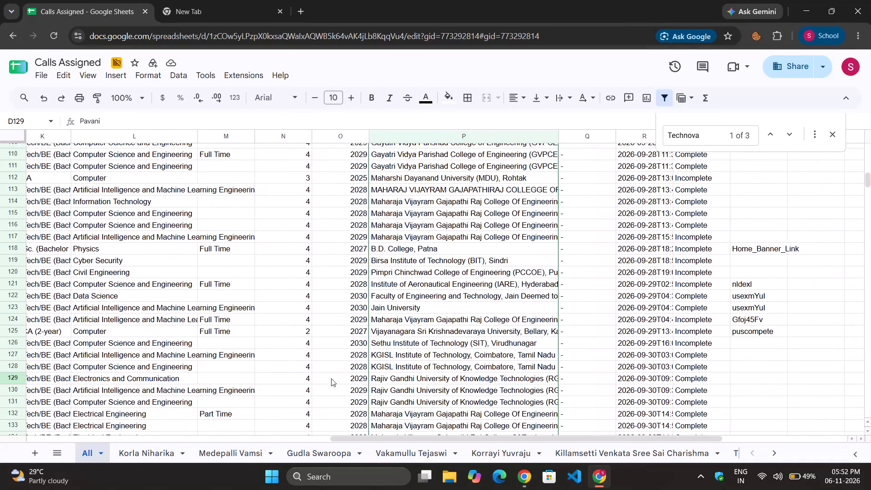
scroll(331, 378, right, 3)
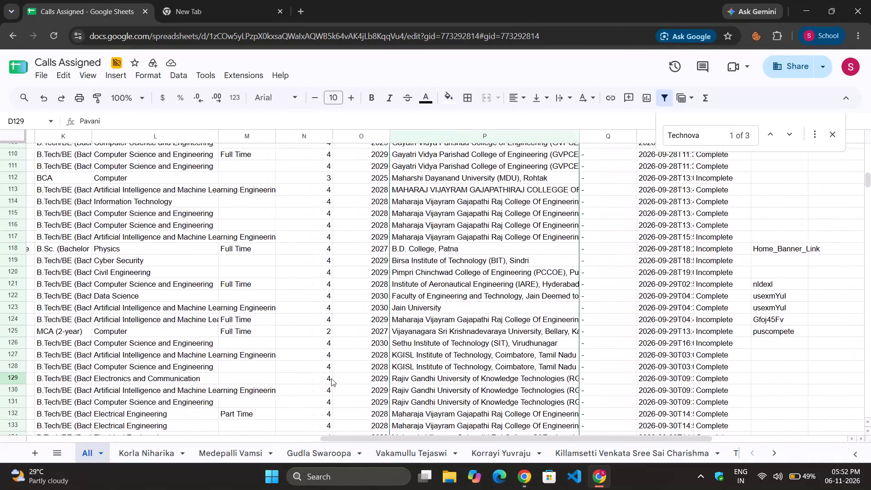
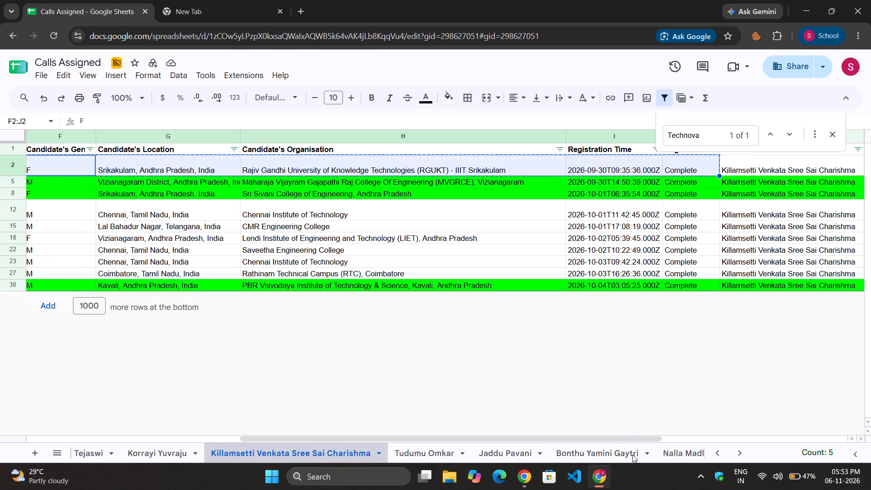
scroll(632, 455, left, 15)
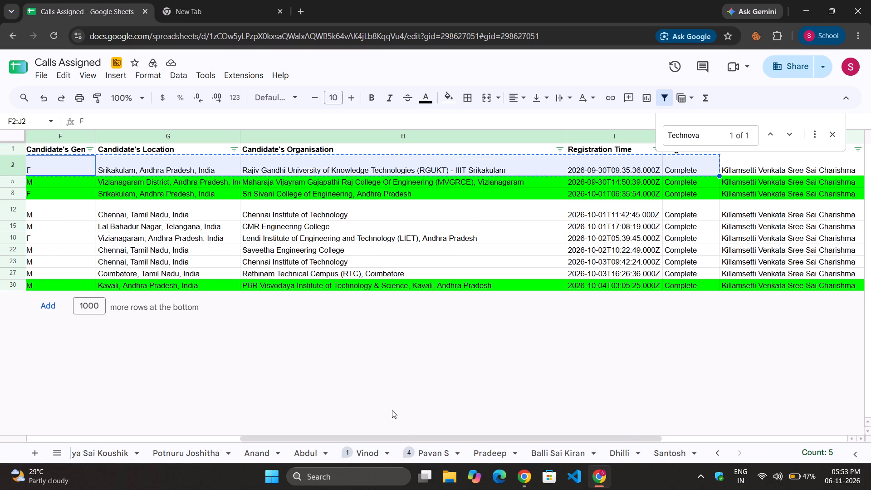
click(357, 461)
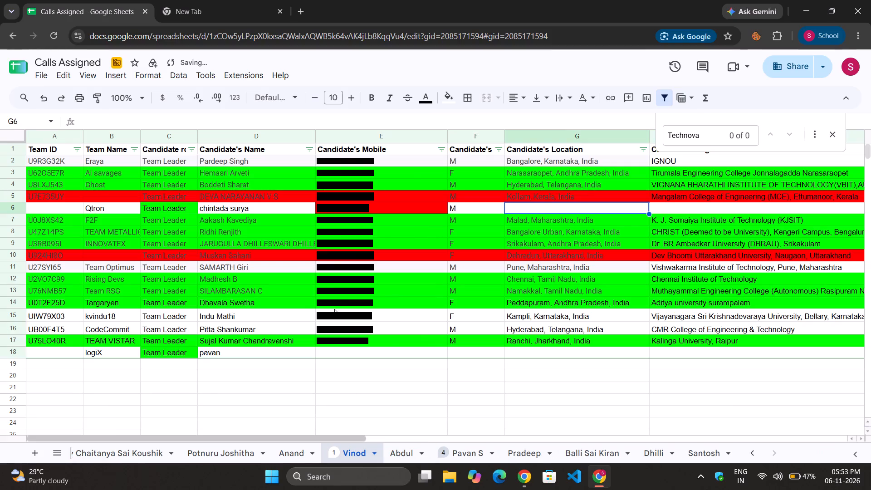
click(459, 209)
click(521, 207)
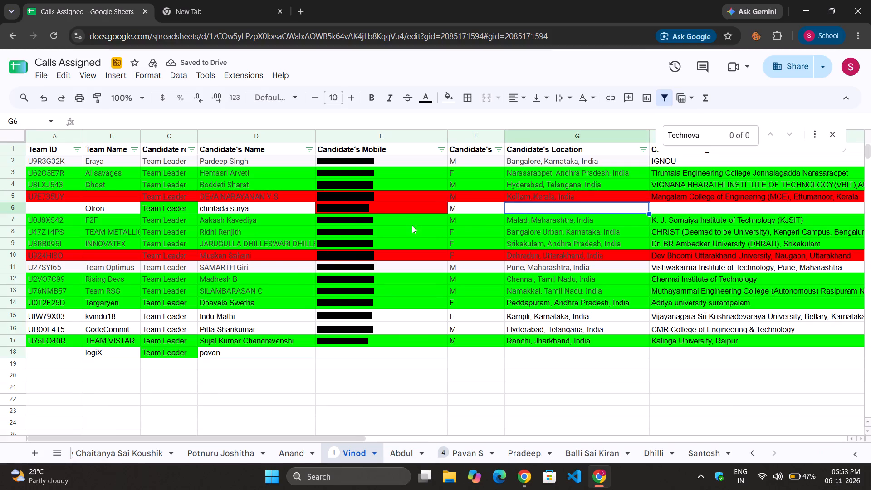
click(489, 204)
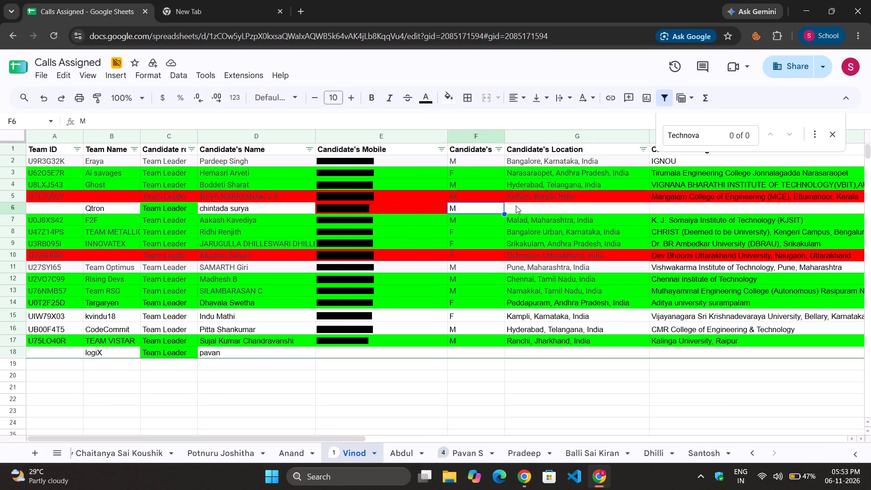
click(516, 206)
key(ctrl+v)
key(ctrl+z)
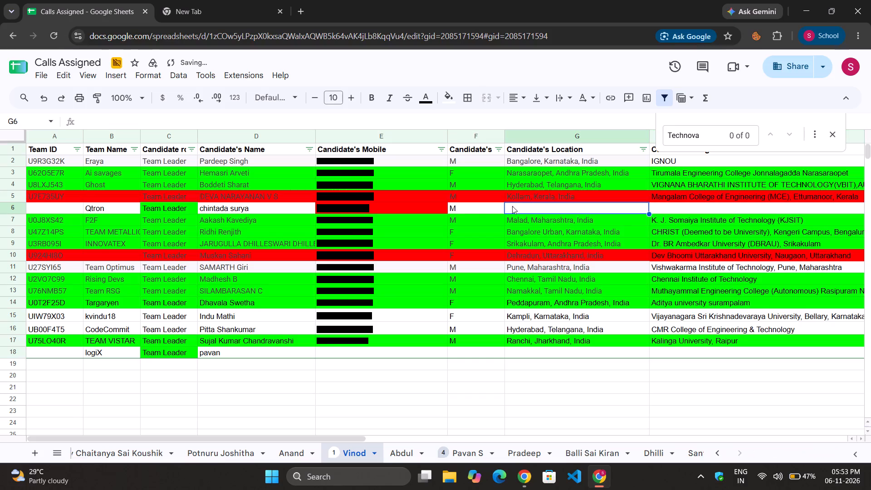
Paste the copied gender, location, organisation, registration time and registration status into the Qtron row, starting at cell F6.
click(462, 208)
key(ctrl+v)
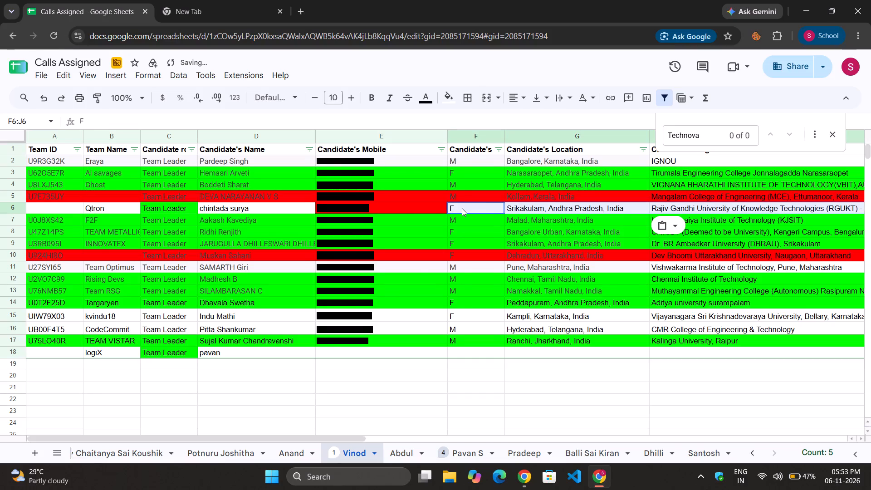
scroll(462, 208, left, 6)
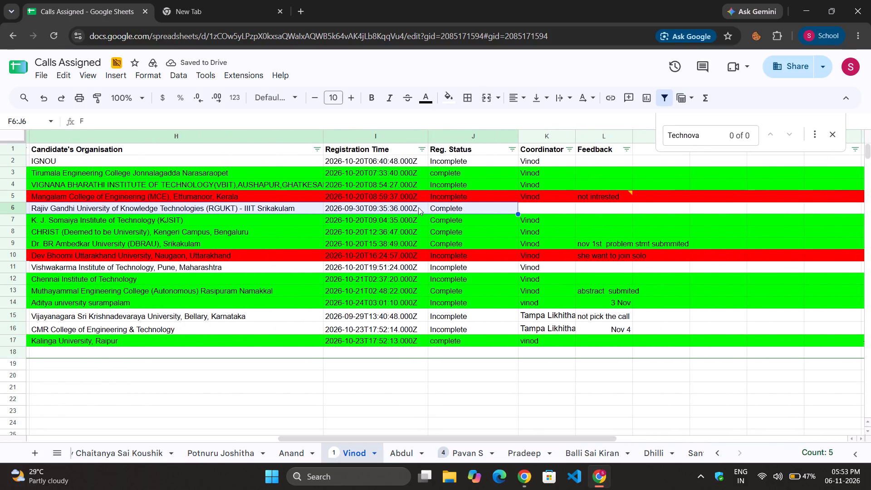
scroll(418, 207, right, 5)
Set the Qtron team leader's gender in cell F6 to M.
triple_click(167, 208)
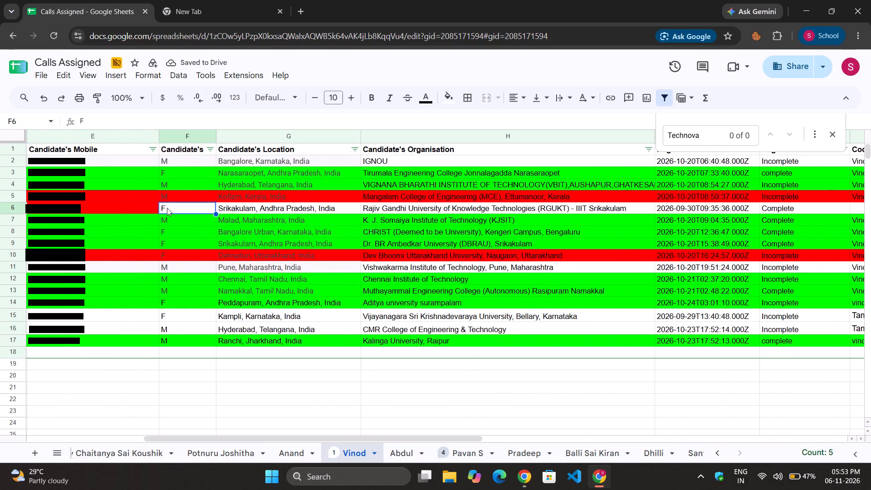
key(BackSpace)
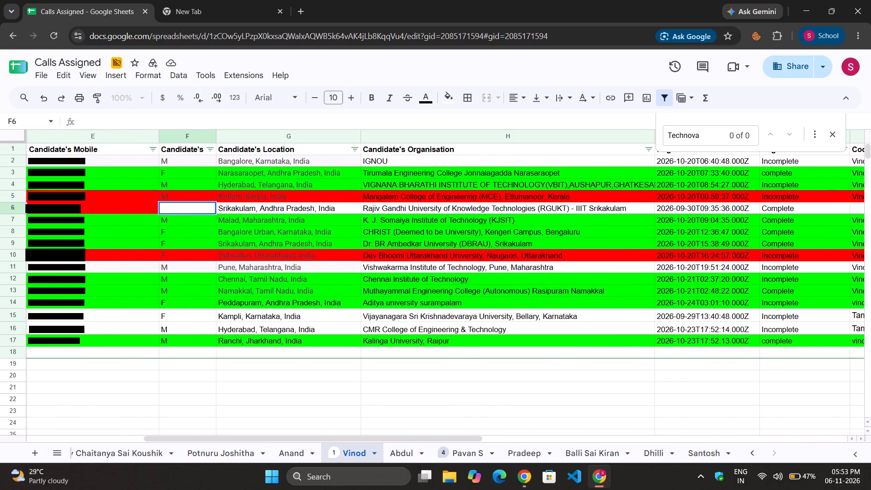
key(shift+m)
click(292, 233)
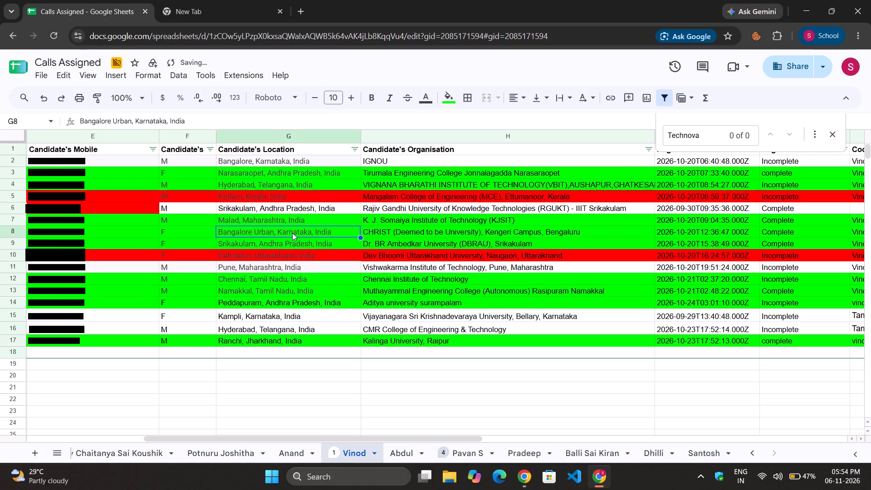
Delete the month digits from the Qtron row's registration time in cell I6.
scroll(292, 233, left, 6)
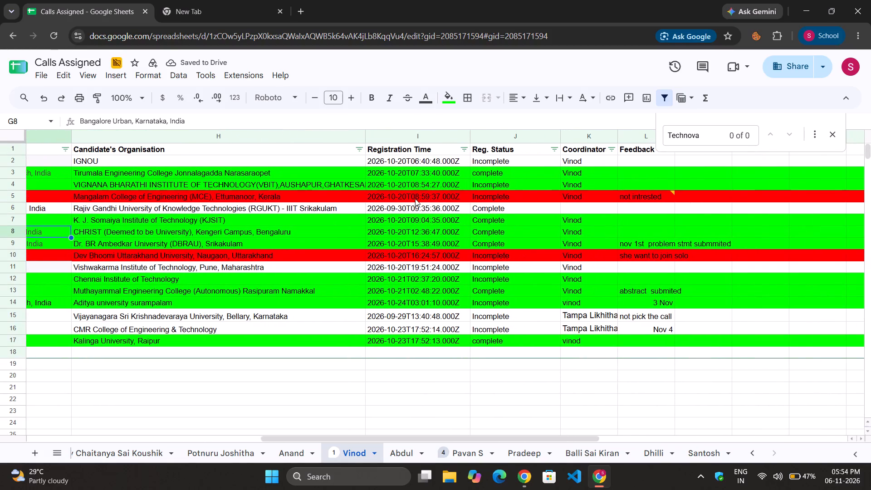
click(424, 207)
double_click(394, 206)
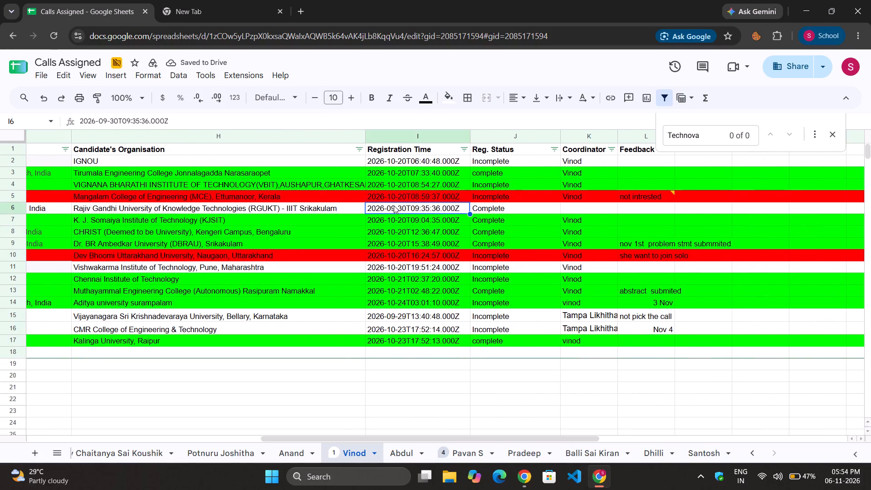
click(394, 206)
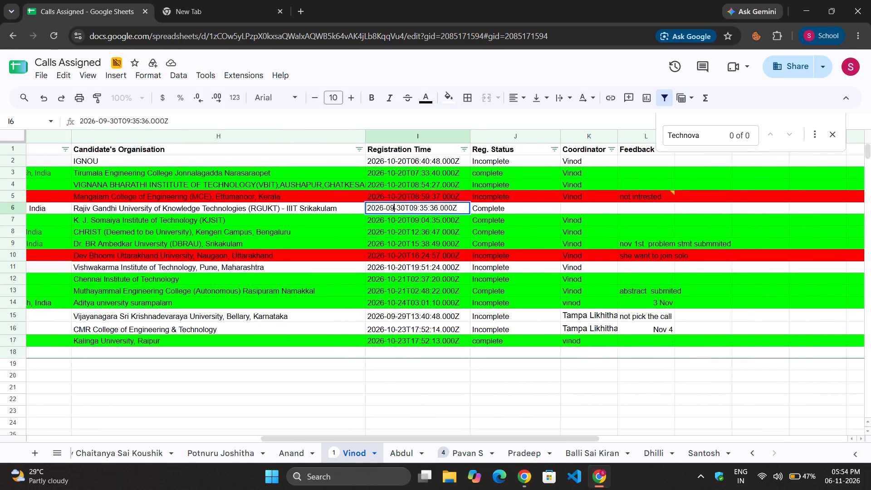
key(BackSpace)
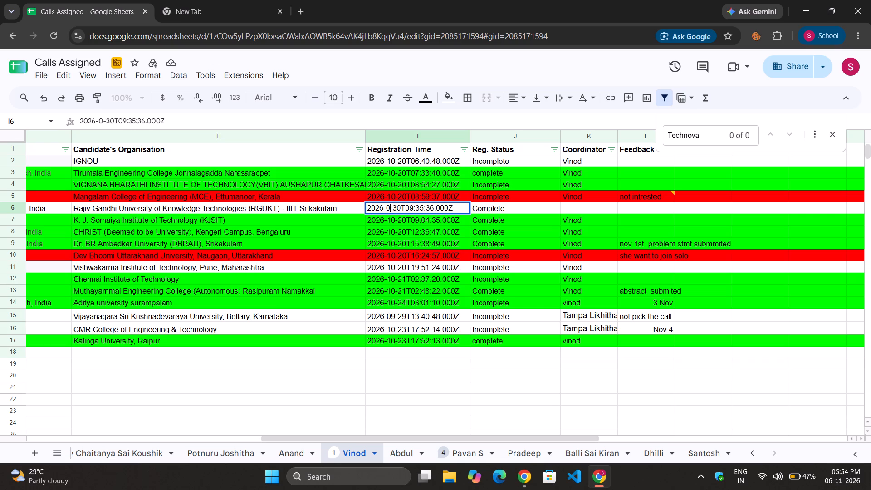
key(BackSpace)
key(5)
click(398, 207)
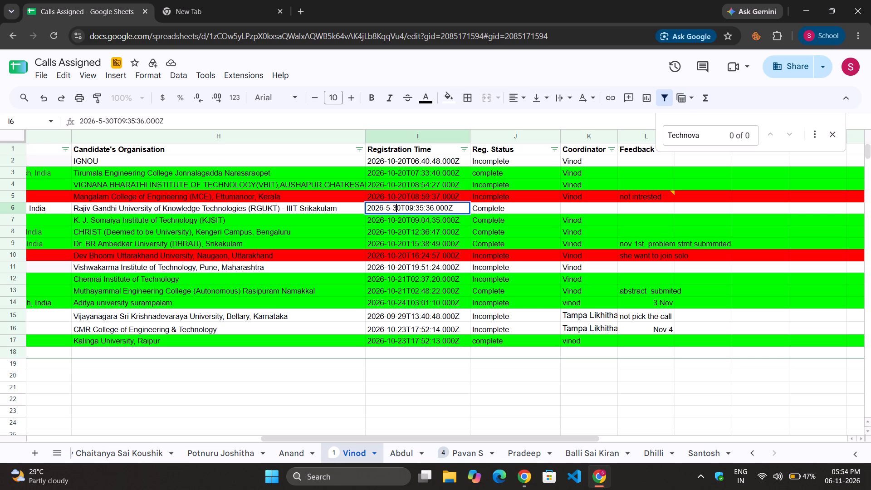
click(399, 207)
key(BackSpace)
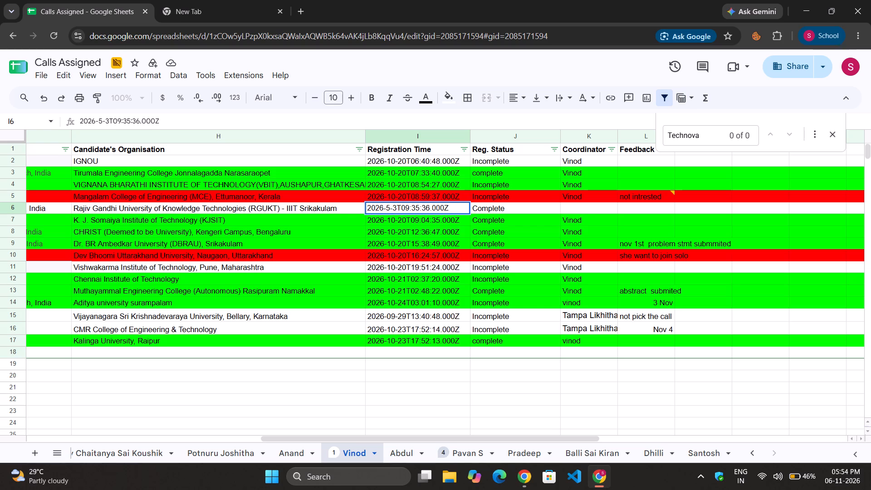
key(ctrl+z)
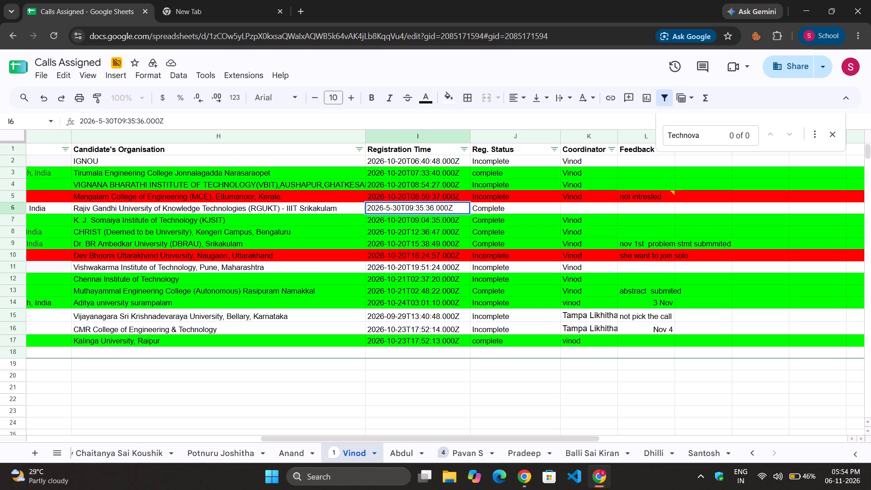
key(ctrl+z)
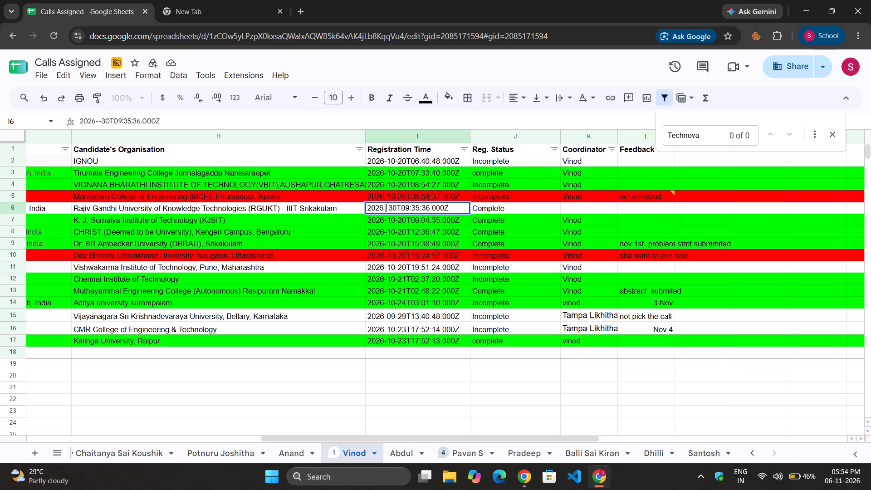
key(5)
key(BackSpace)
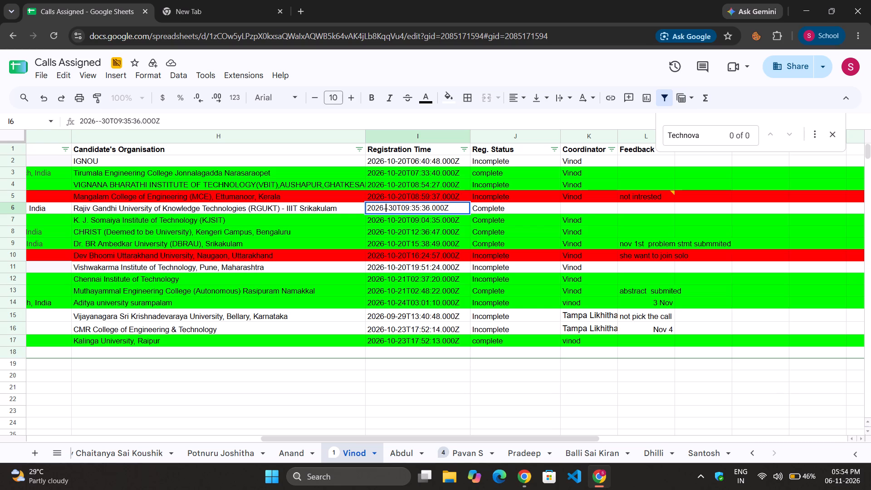
Set the month to 11 and the day to 5 in cell I6, making the registration time 2026-11-5T09:35:36.000Z.
text(11)
click(404, 209)
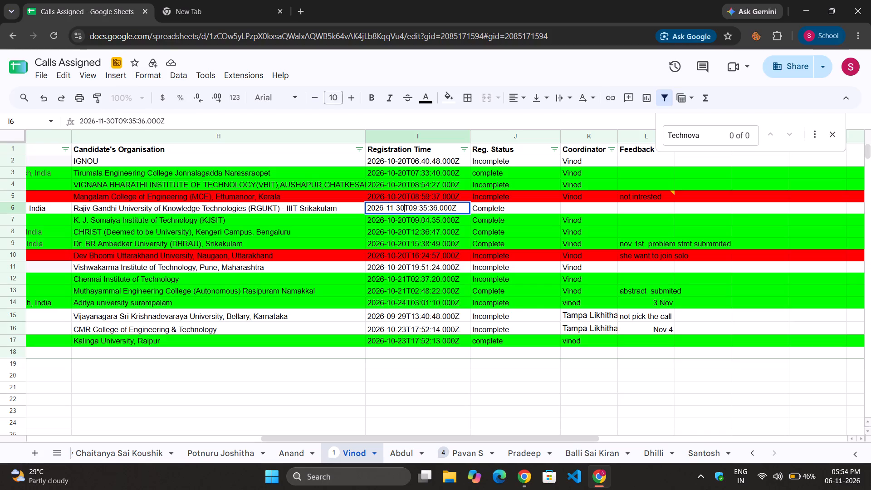
key(BackSpace)
key(BackSpace)
key(5)
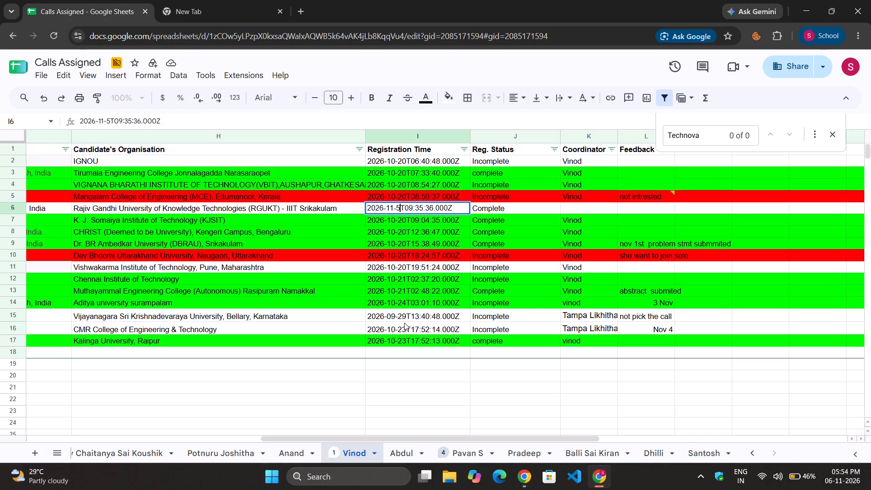
click(406, 337)
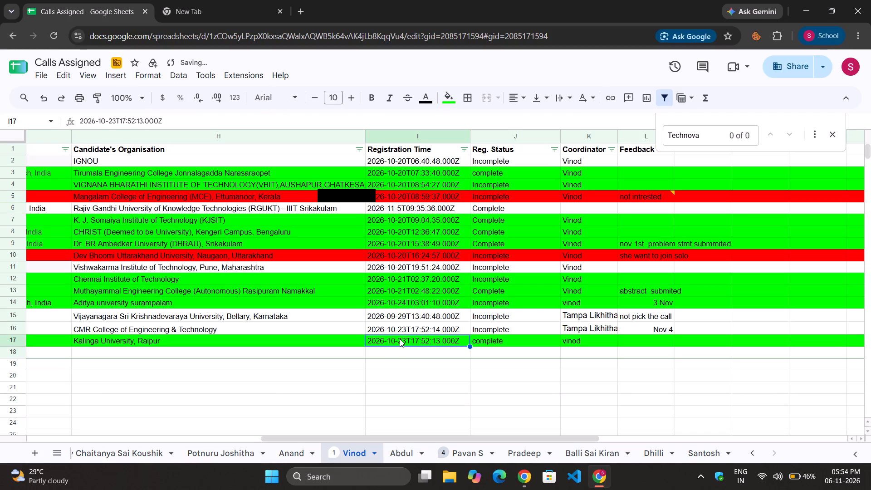
scroll(391, 339, right, 4)
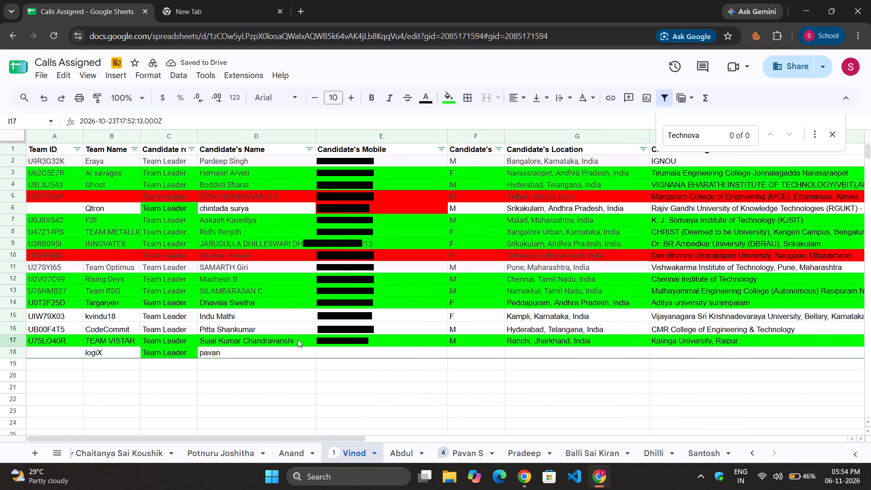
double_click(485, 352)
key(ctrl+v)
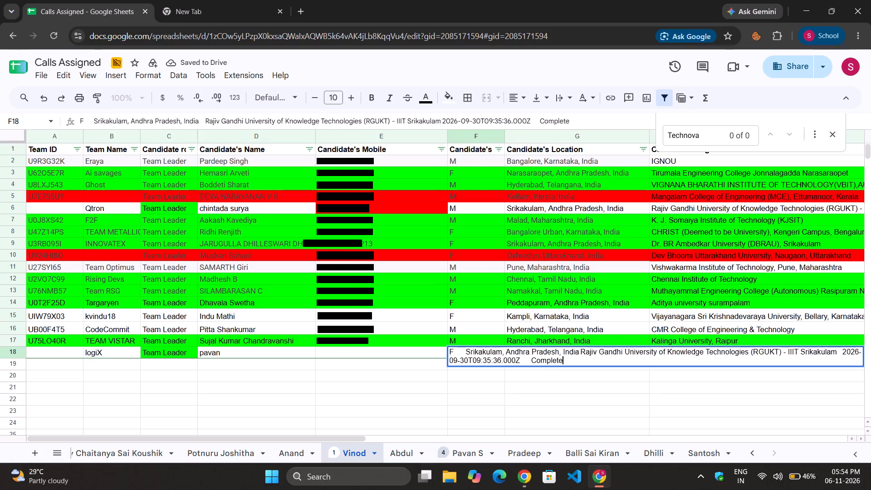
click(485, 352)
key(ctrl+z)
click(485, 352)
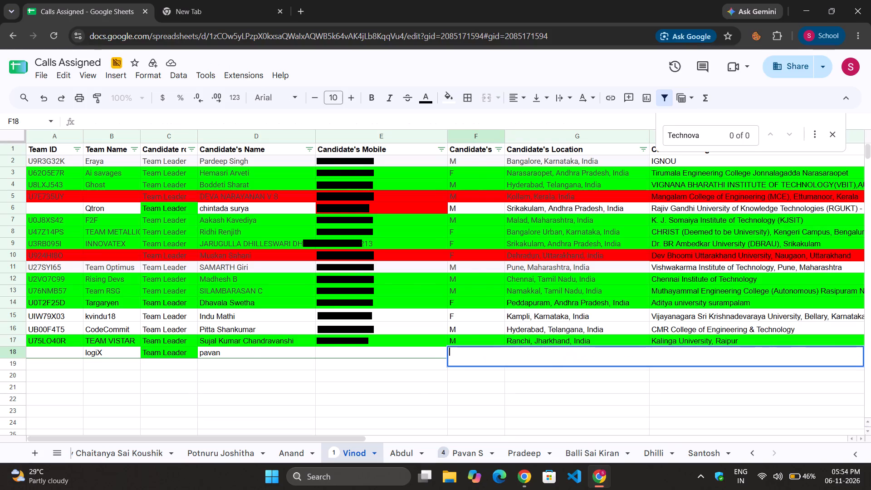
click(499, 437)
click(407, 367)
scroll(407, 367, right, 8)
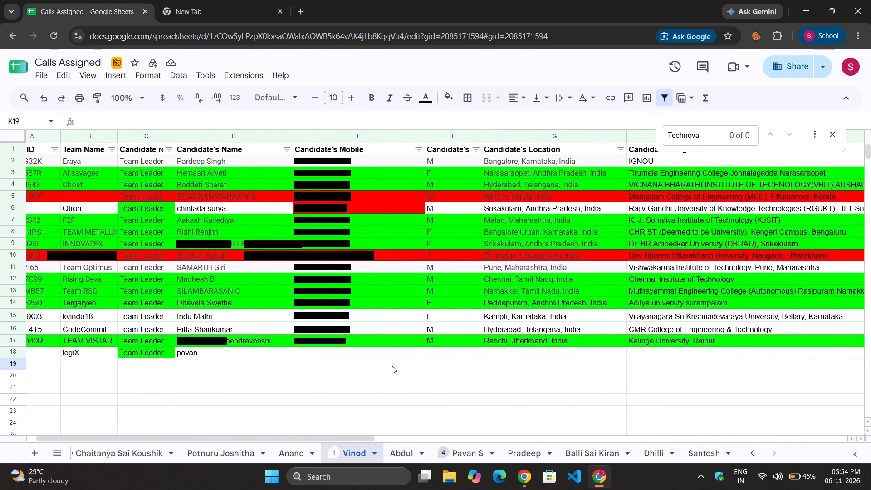
Paste the copied gender, location, organisation, registration time and registration status into the logiX row, starting at cell F18.
click(484, 351)
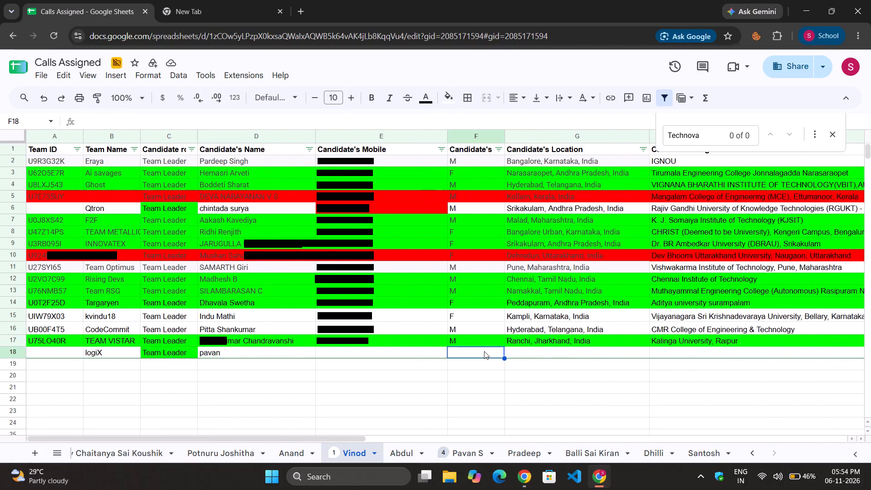
key(ctrl+v)
Set the month to 11 and the day to 5 in cell I18, making the logiX registration time 2026-11-5T09:35:36.000Z.
scroll(580, 386, left, 3)
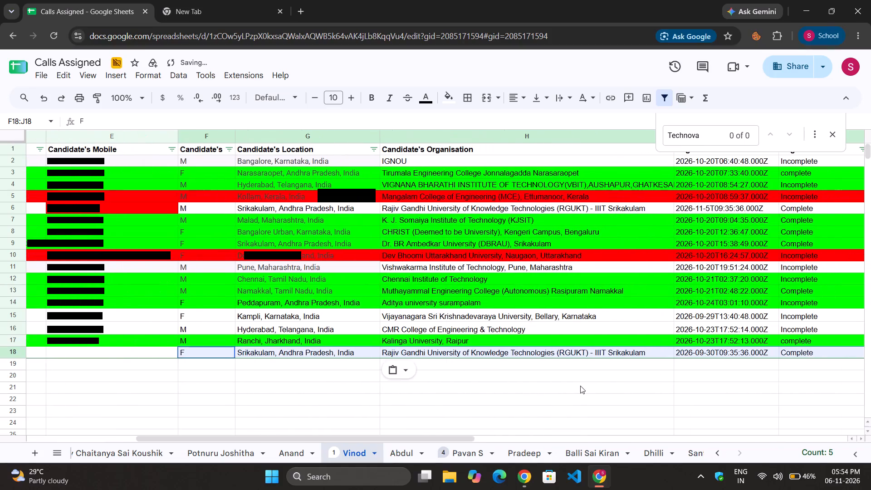
scroll(678, 362, left, 1)
double_click(636, 351)
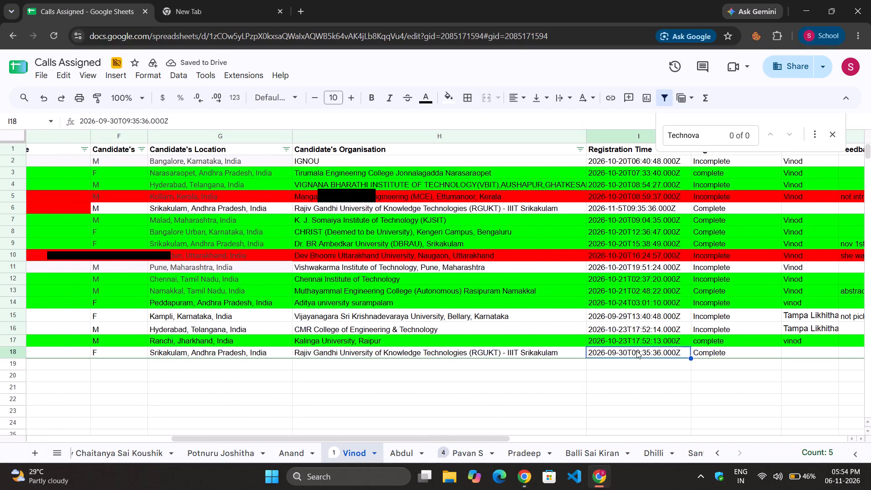
click(614, 348)
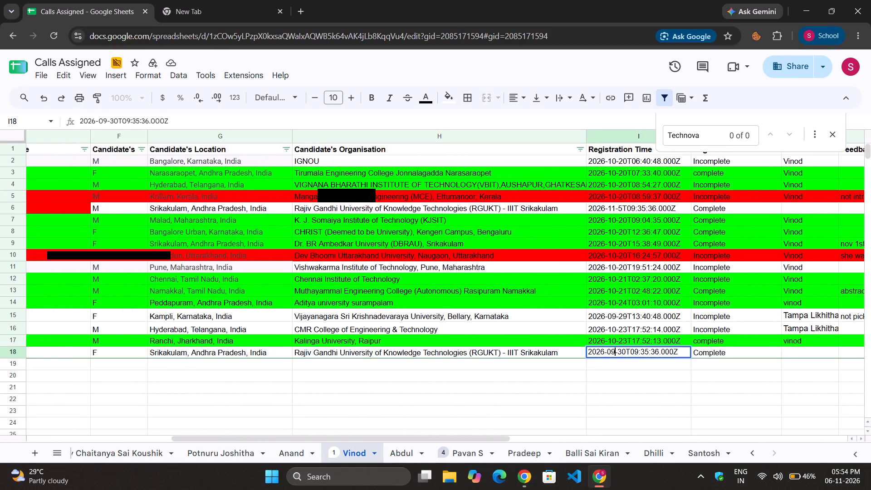
key(BackSpace)
key(BackSpace)
text(111)
key(BackSpace)
click(622, 348)
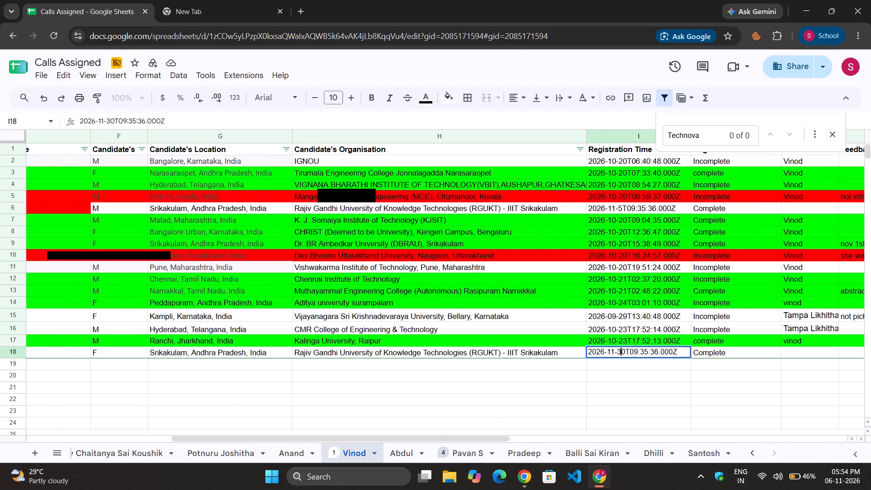
key(Right)
key(BackSpace)
key(BackSpace)
key(5)
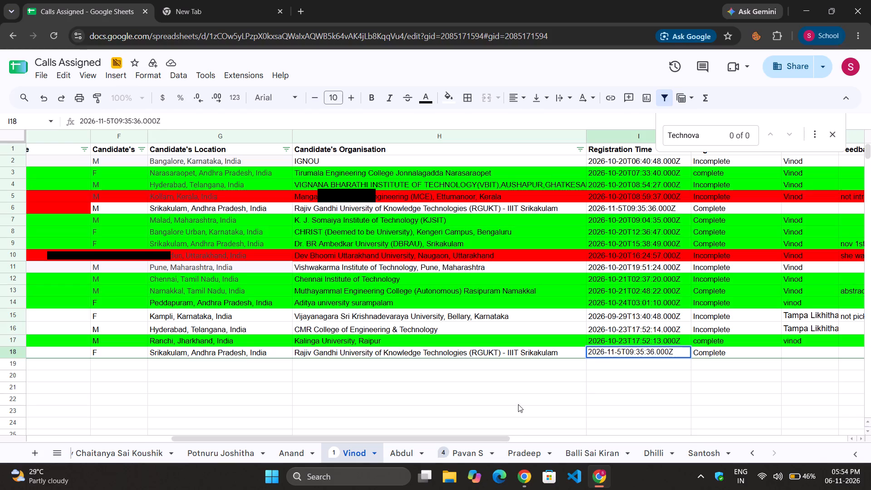
click(518, 404)
Set the logiX team leader's gender in cell F18 to M.
scroll(323, 336, right, 7)
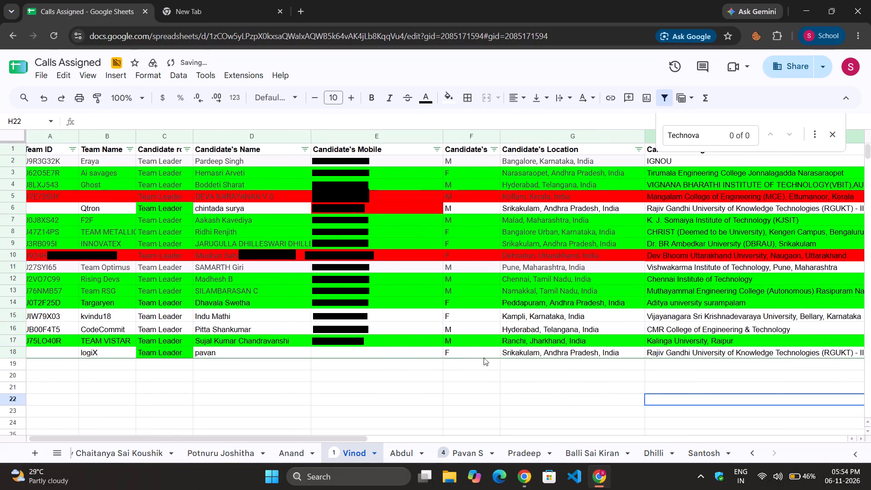
double_click(472, 353)
key(BackSpace)
key(shift+m)
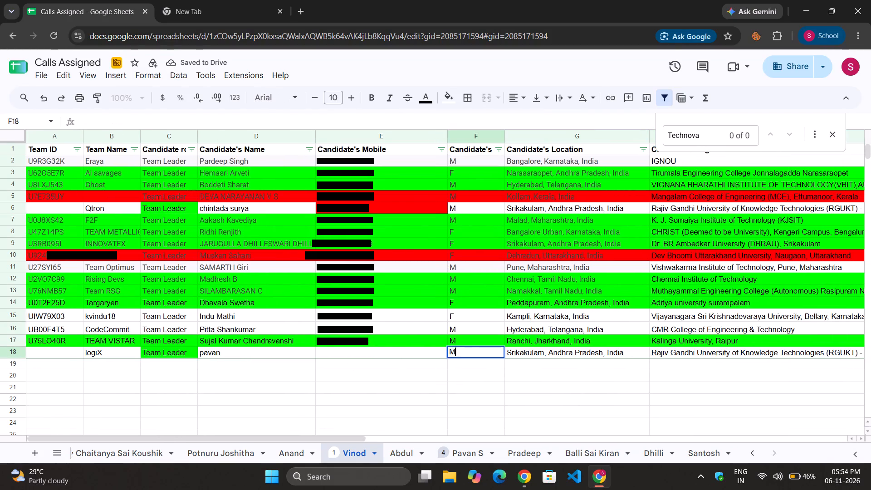
click(467, 208)
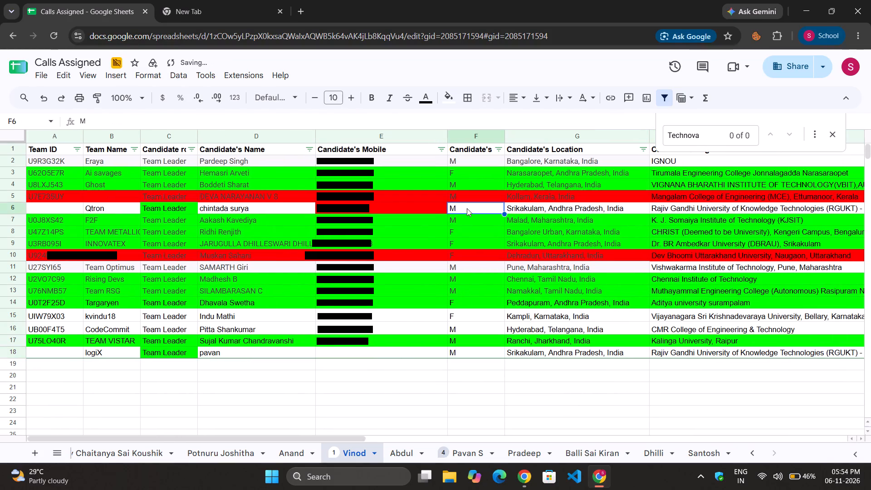
Fill the entire Qtron row, row 6, with the same bright green used for the other highlighted teams.
scroll(478, 210, right, 1)
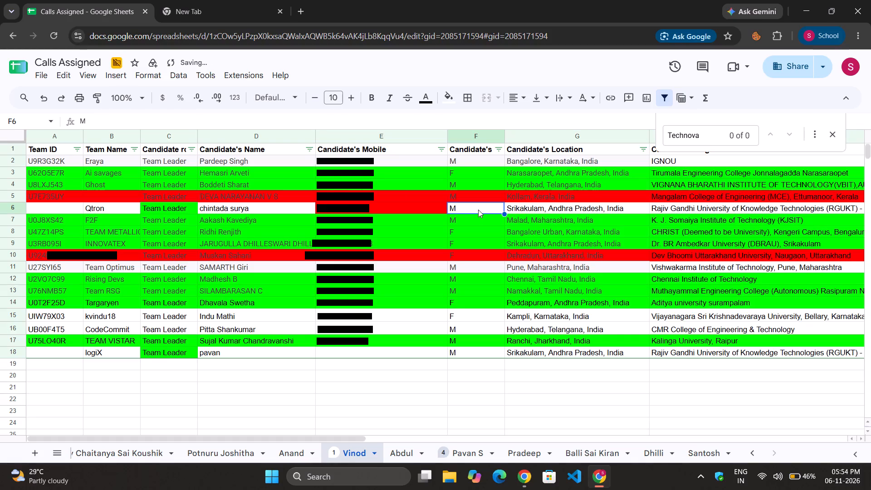
click(8, 210)
right_click(8, 210)
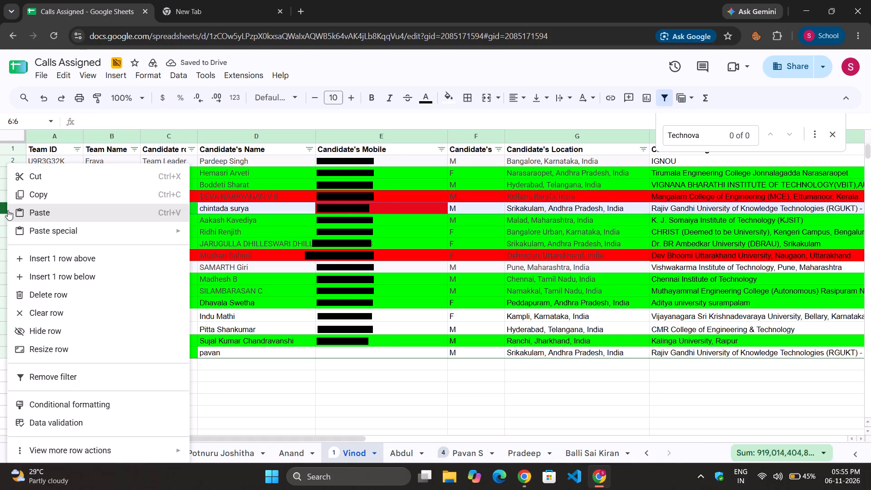
click(455, 98)
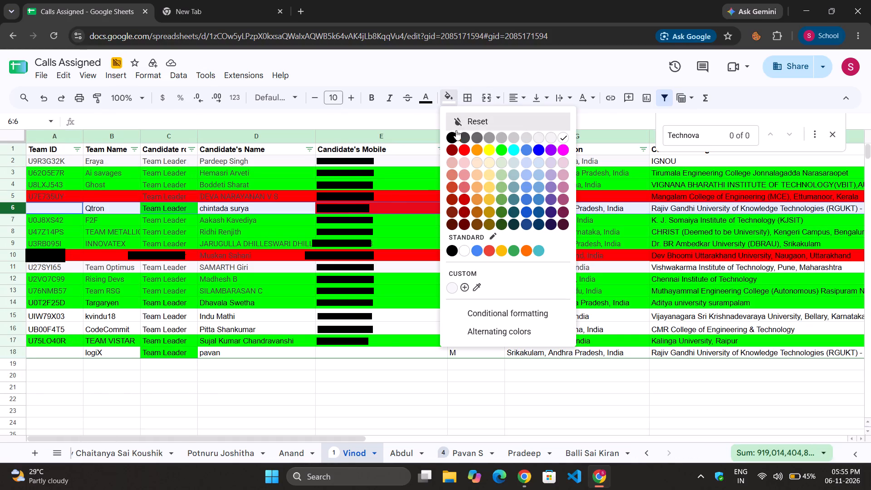
click(499, 151)
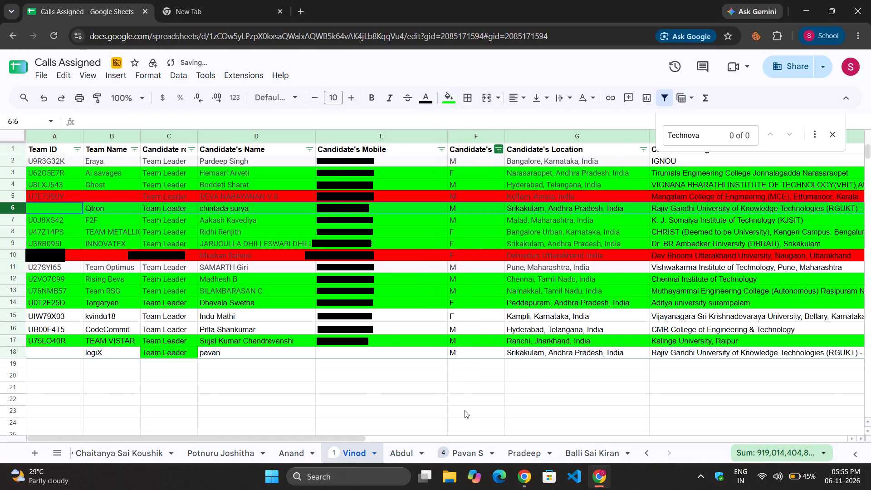
click(465, 410)
Fill the entire logiX row, row 18, with the same bright green.
scroll(523, 282, left, 5)
scroll(523, 282, right, 1)
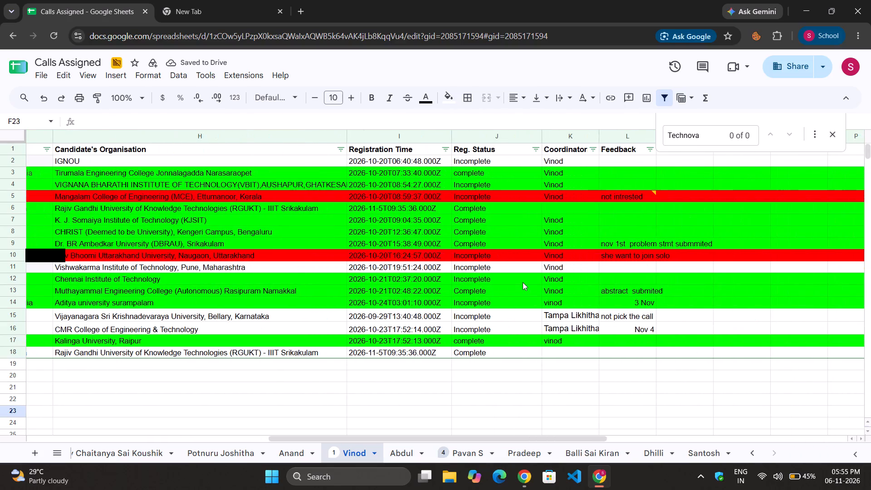
scroll(523, 282, right, 1)
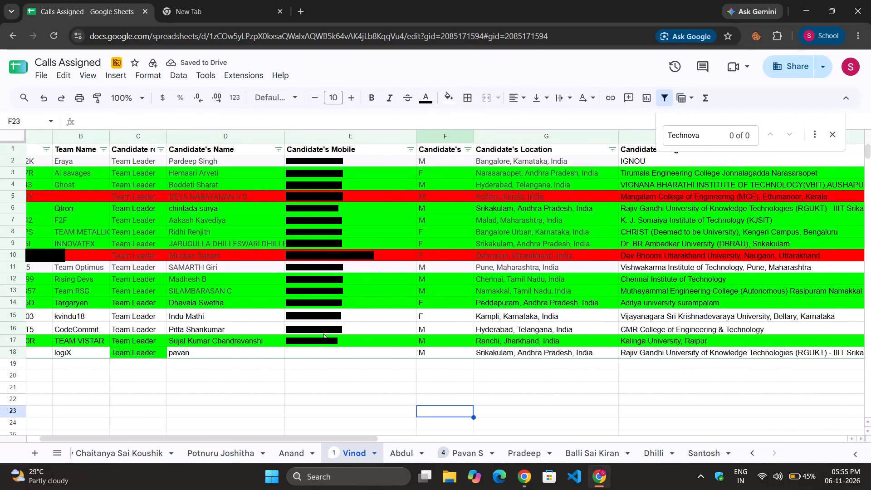
click(21, 353)
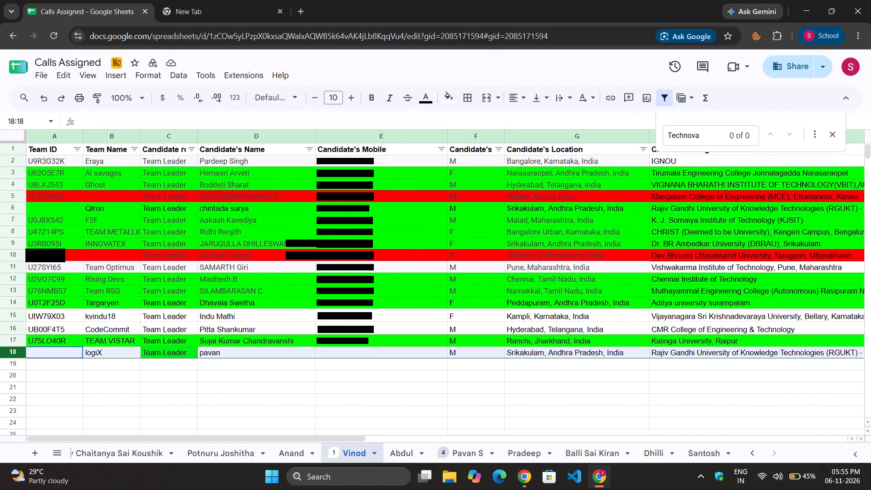
right_click(21, 353)
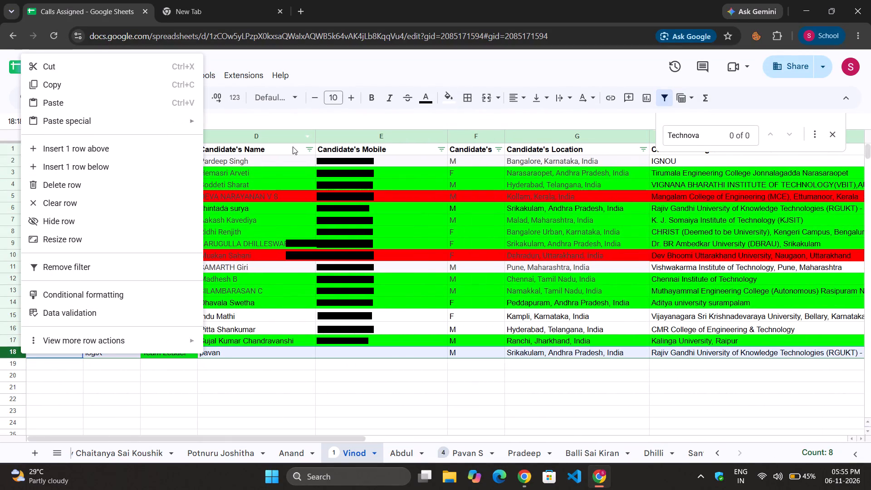
click(454, 103)
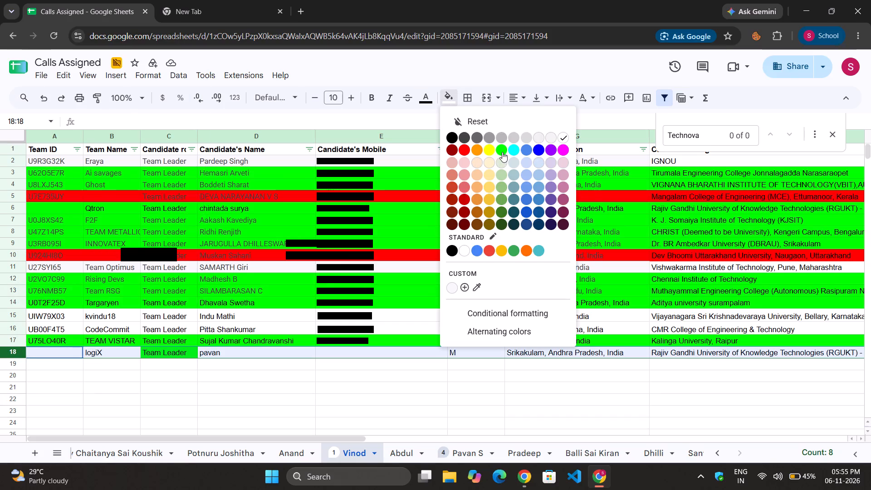
click(502, 152)
click(550, 373)
Copy the Qtron team leader's mobile number from cell E6 into the logiX row's mobile cell E18.
scroll(550, 373, left, 4)
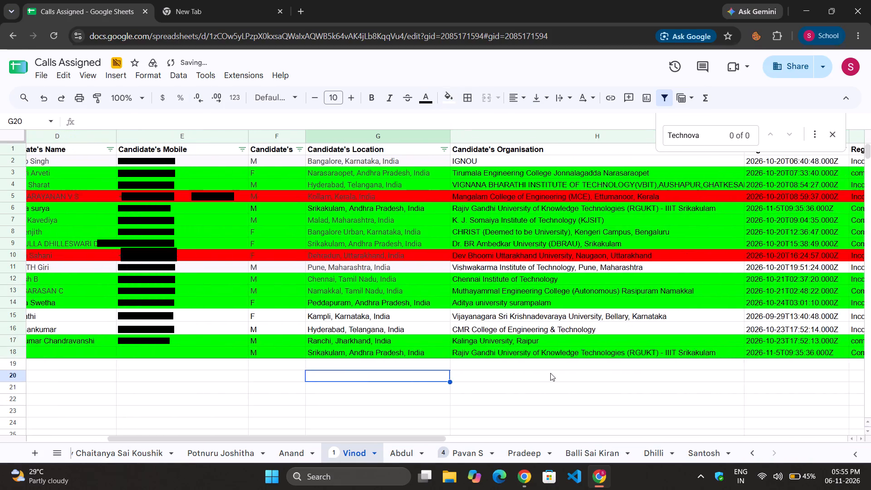
scroll(550, 373, left, 2)
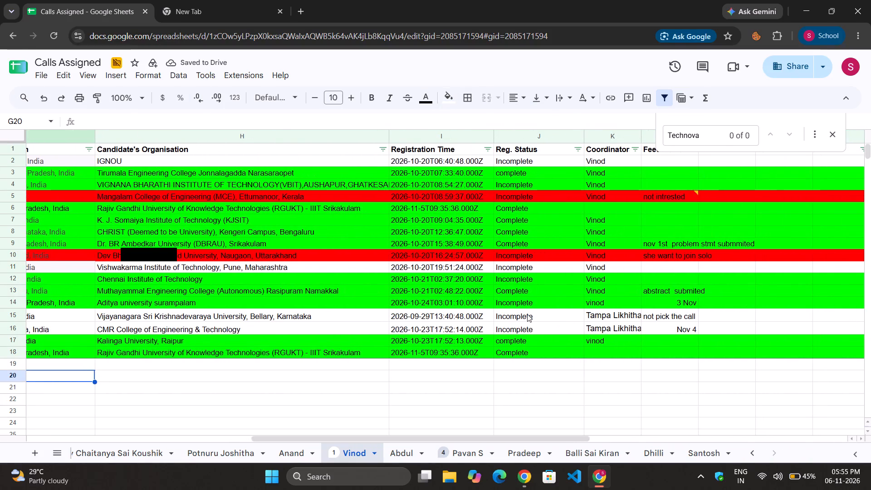
scroll(509, 314, right, 4)
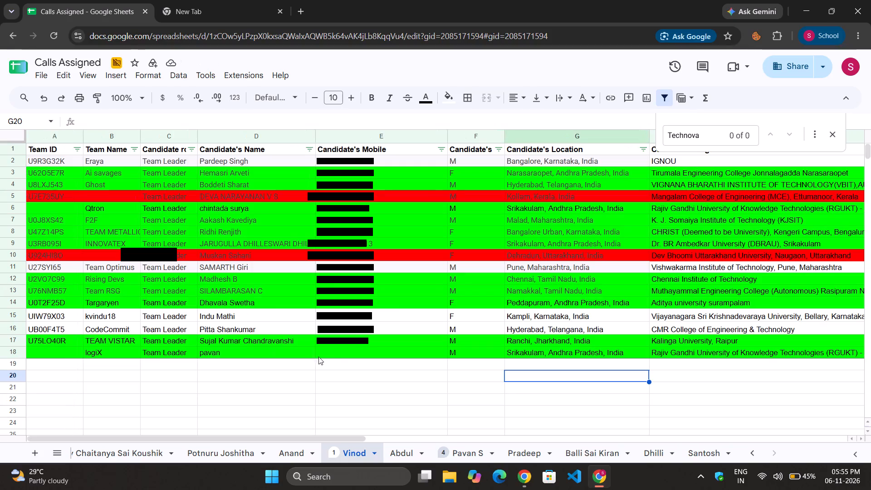
click(332, 350)
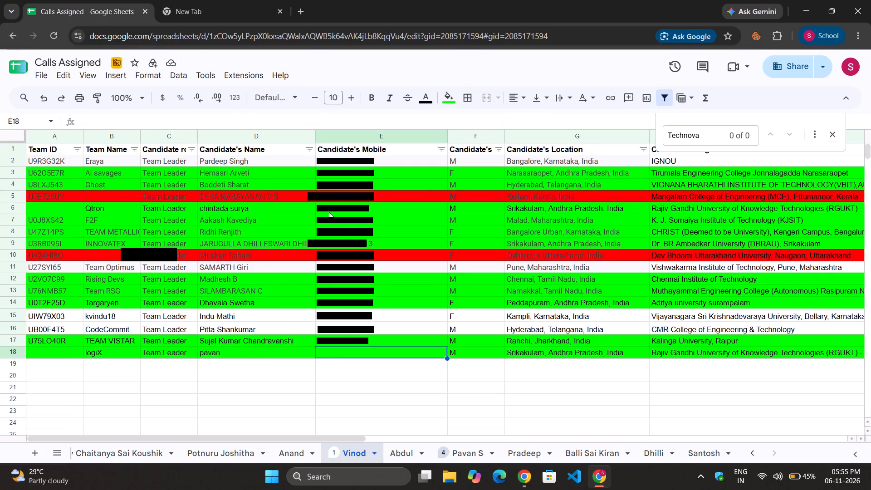
click(330, 211)
key(ctrl+c)
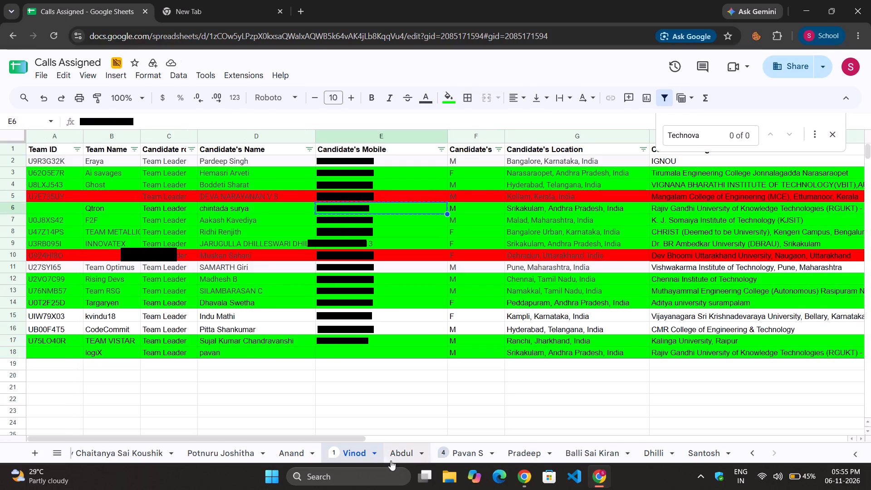
click(324, 353)
key(ctrl+v)
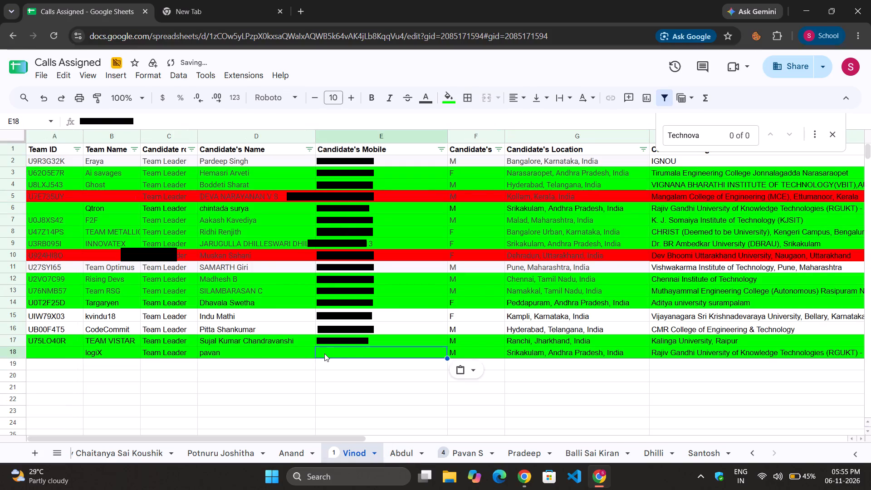
click(350, 363)
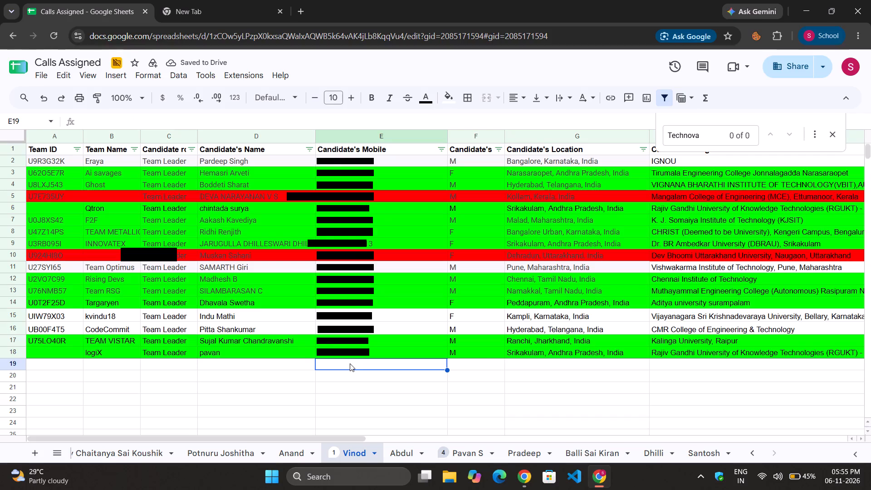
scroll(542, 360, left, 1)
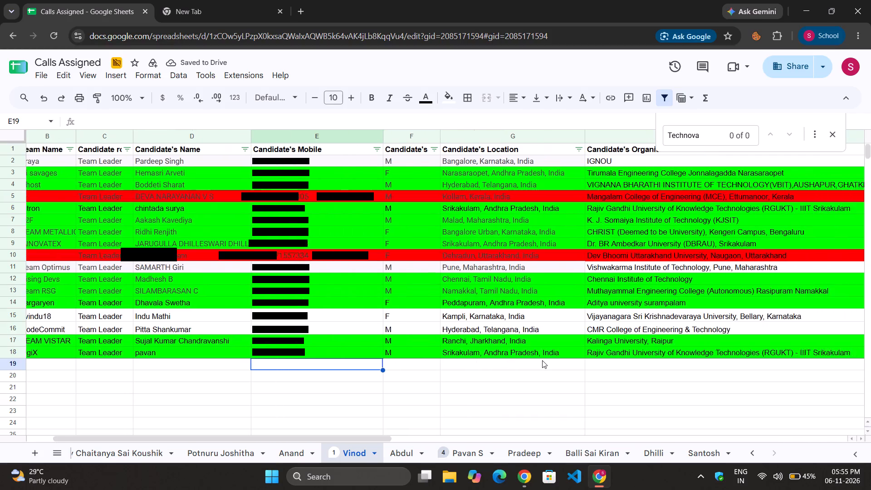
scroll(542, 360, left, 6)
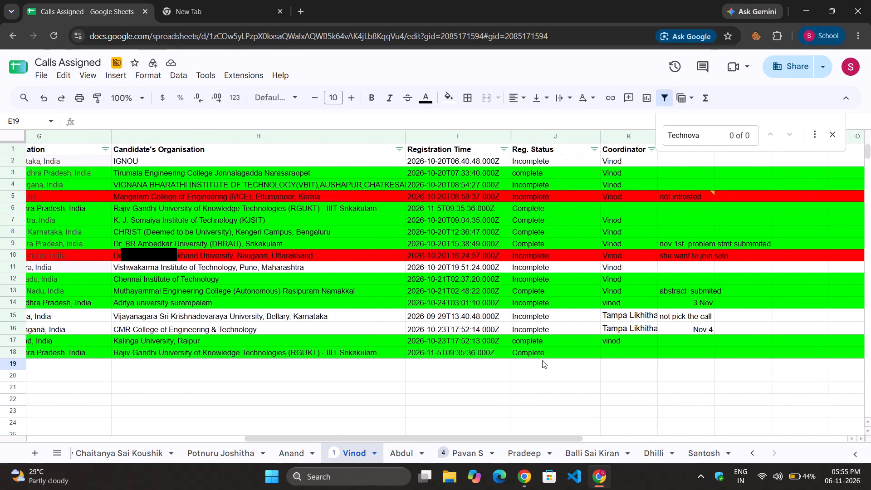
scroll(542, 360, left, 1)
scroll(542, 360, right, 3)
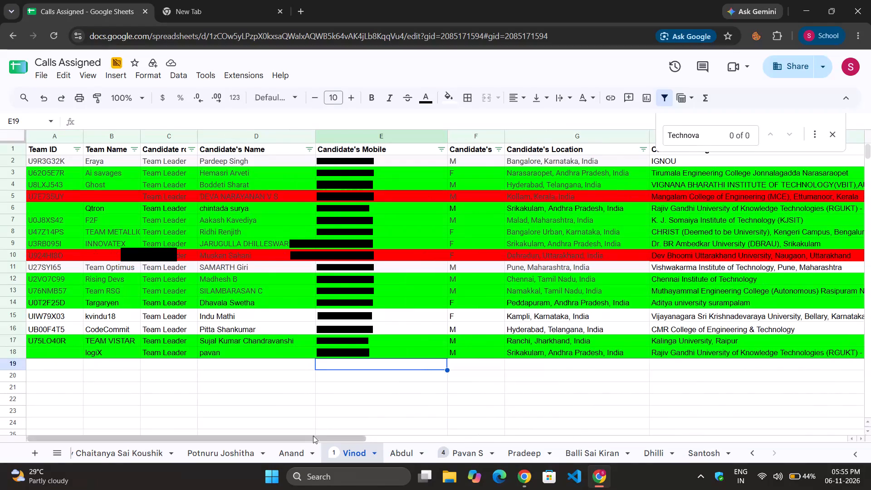
Switch back to the coordinator's sheet containing the Technova record and select the FLUX FORWARD team name in cell B5.
scroll(157, 459, right, 8)
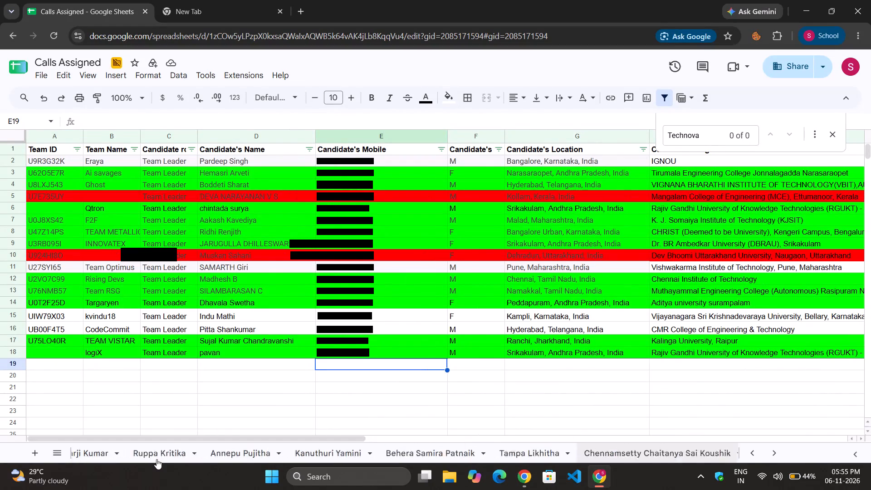
scroll(157, 459, right, 7)
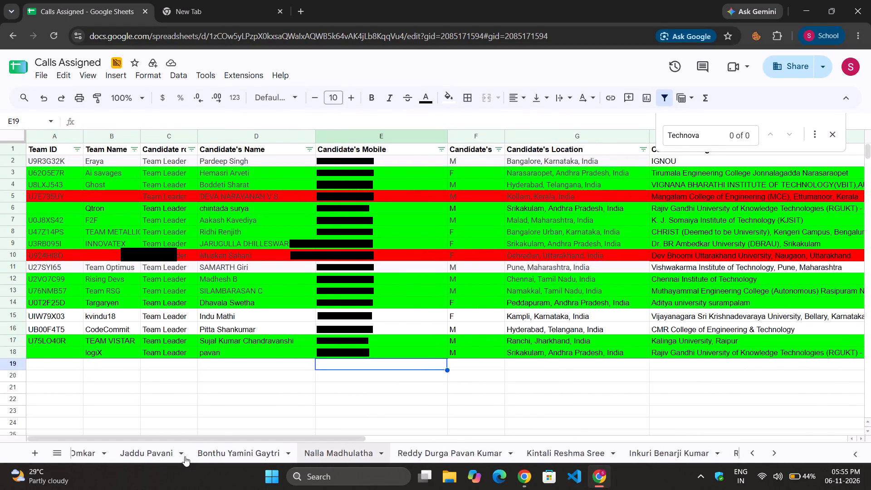
scroll(185, 456, right, 3)
click(185, 456)
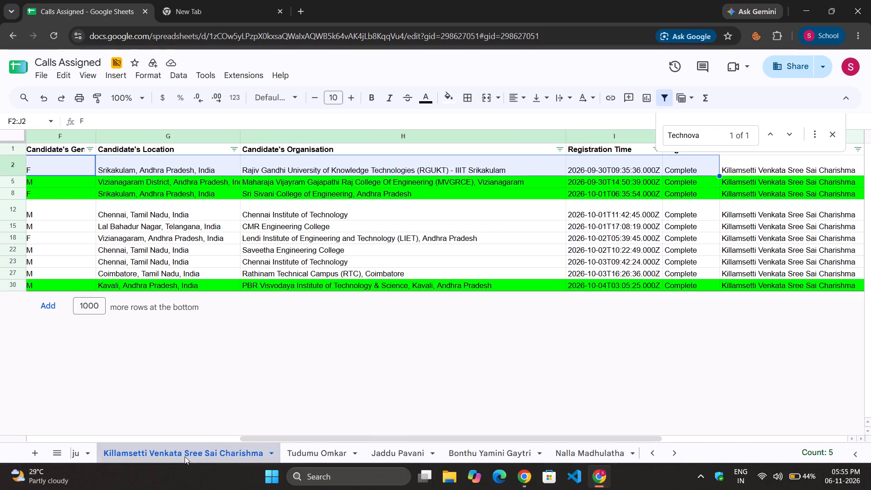
scroll(168, 218, right, 9)
click(158, 185)
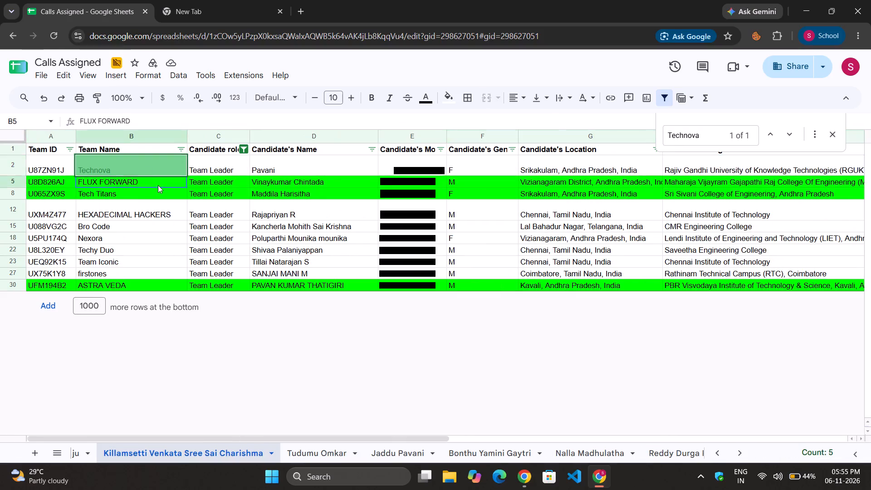
Copy the Technova team leader's mobile number from cell E2 and switch to the browser window showing ChatGPT.
click(307, 165)
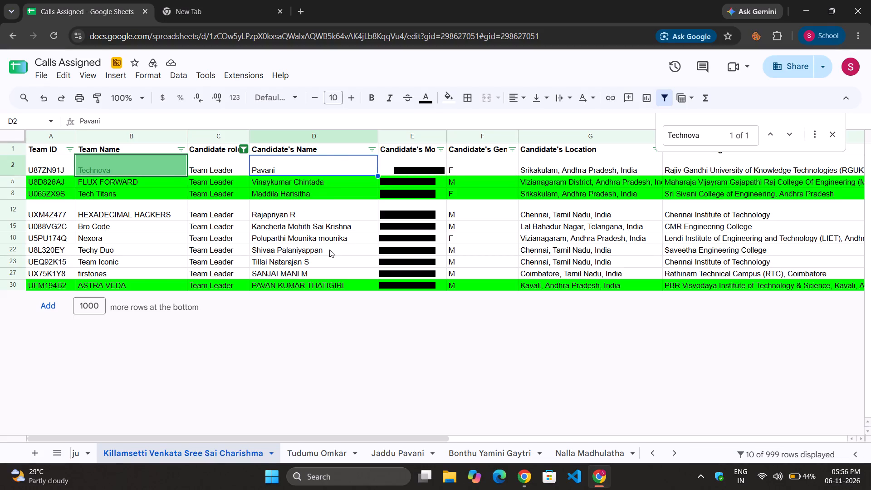
scroll(329, 250, left, 12)
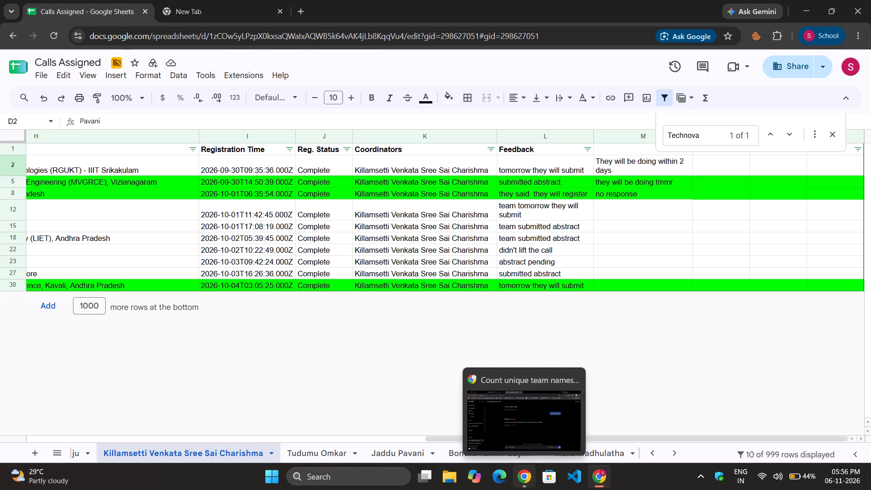
scroll(325, 428, right, 1)
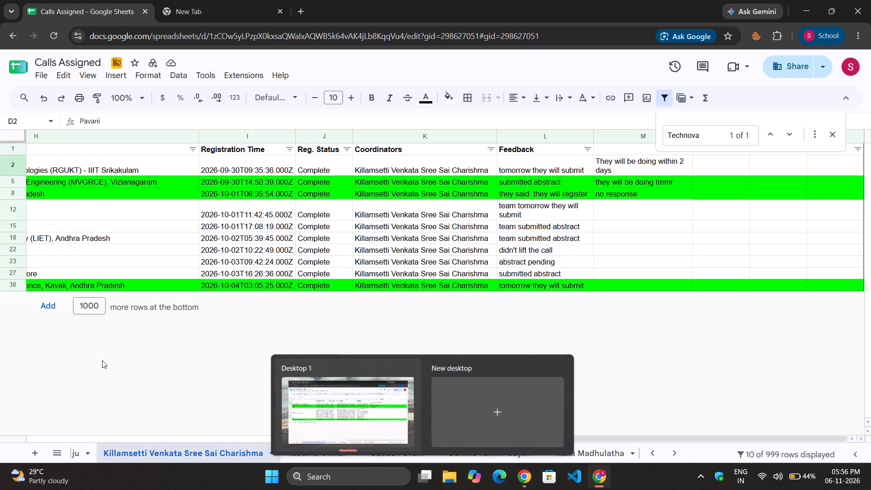
click(102, 360)
scroll(102, 360, right, 5)
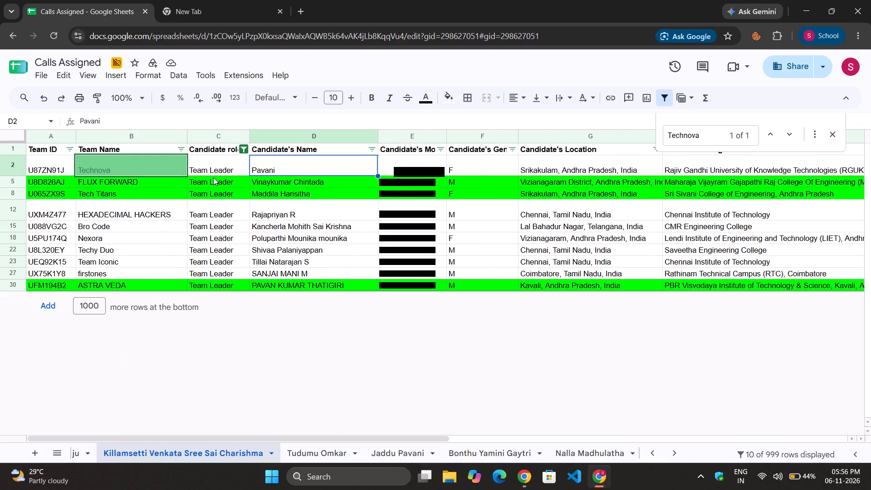
triple_click(425, 168)
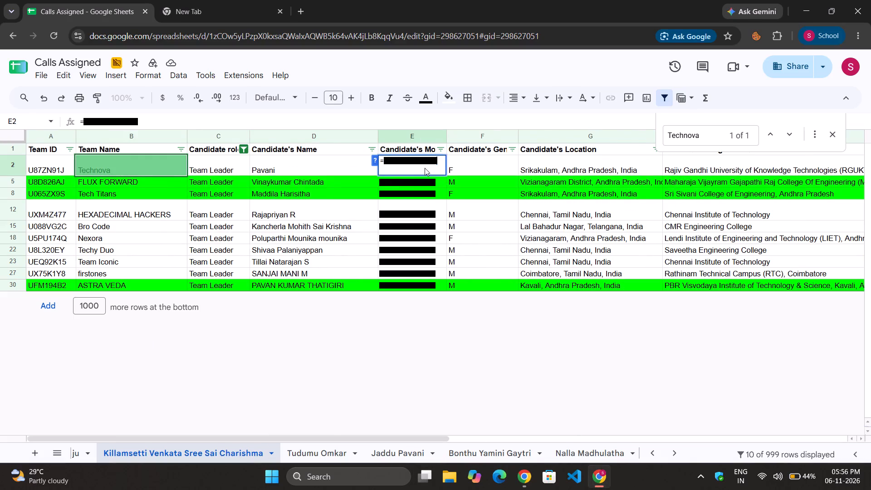
triple_click(422, 161)
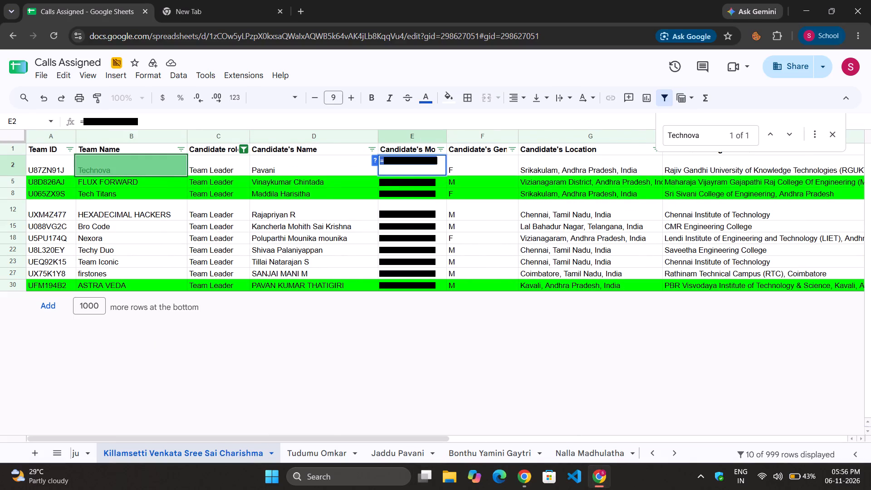
key(ctrl+c)
key(alt+Tab)
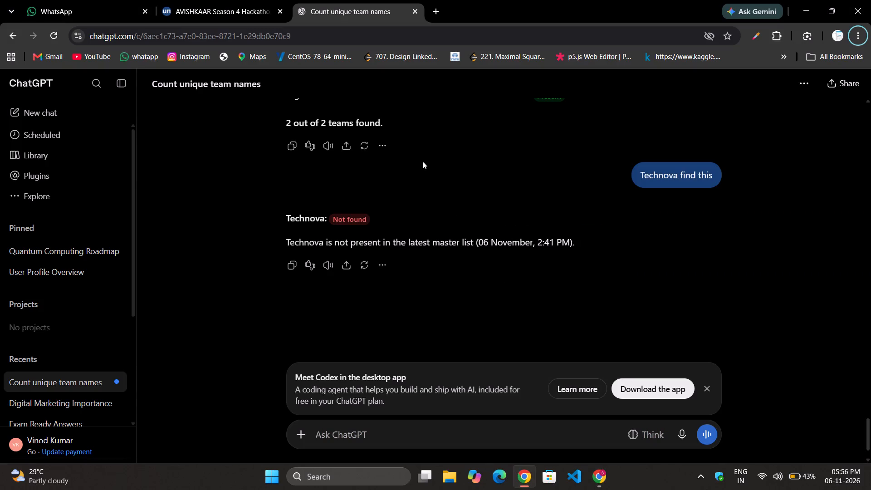
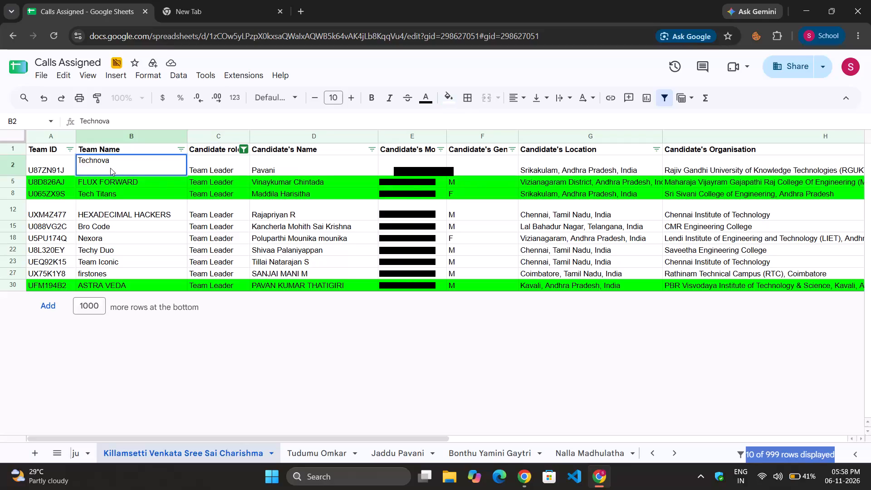
Copy the team name Technova from cell B2 and search for it in the All sheet.
triple_click(98, 162)
key(ctrl+c)
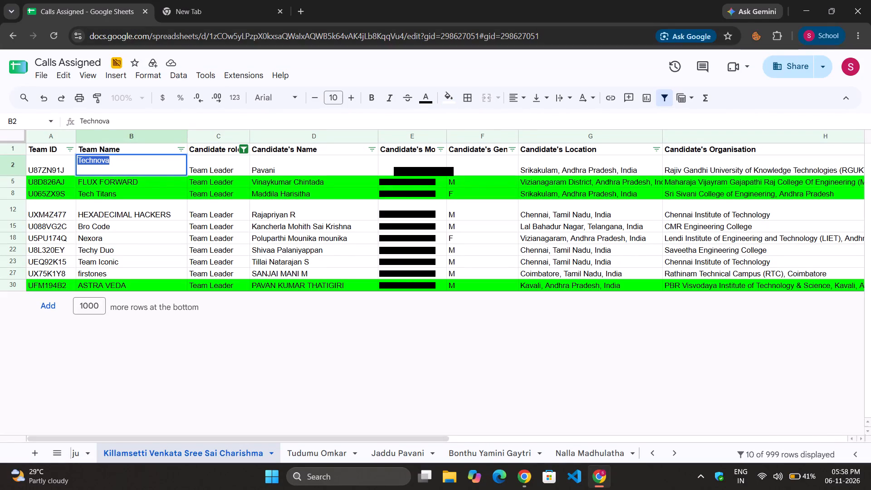
scroll(85, 450, right, 5)
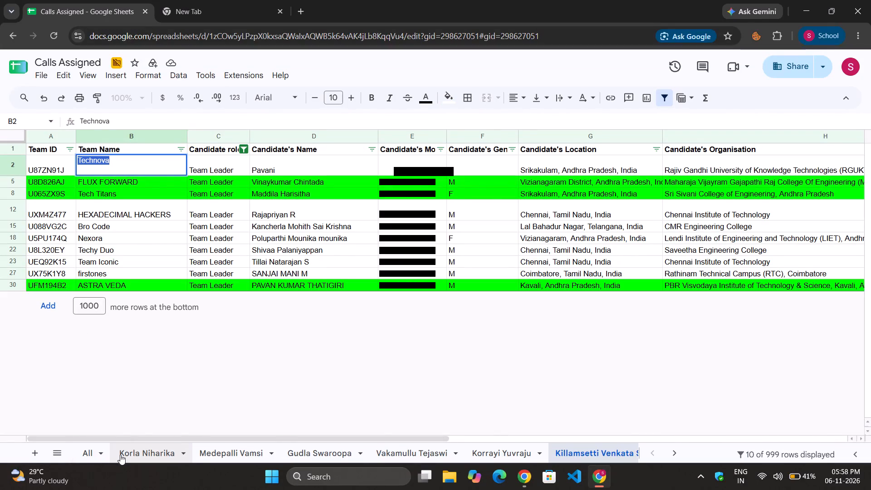
click(87, 455)
key(ctrl+f)
key(ctrl+v)
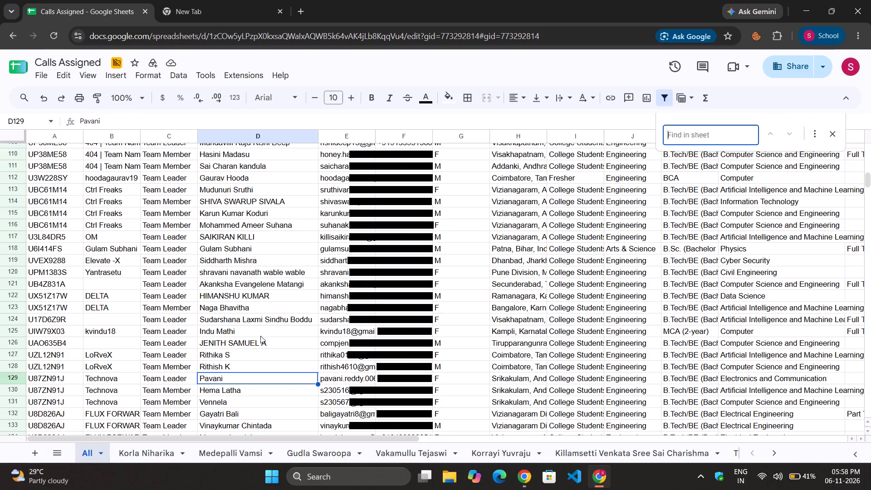
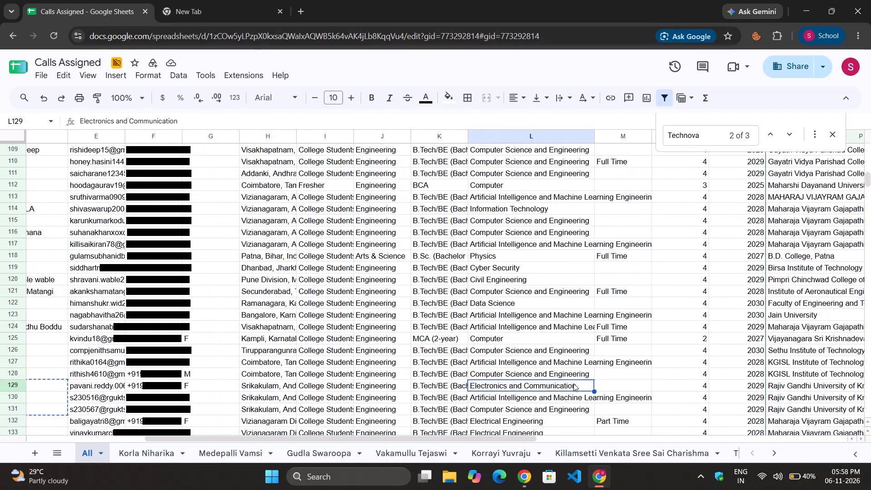
Examine the Technova team's rows in the All sheet, checking each member's name, role, branch of study, graduation year and college.
scroll(573, 383, up, 1)
scroll(573, 383, left, 2)
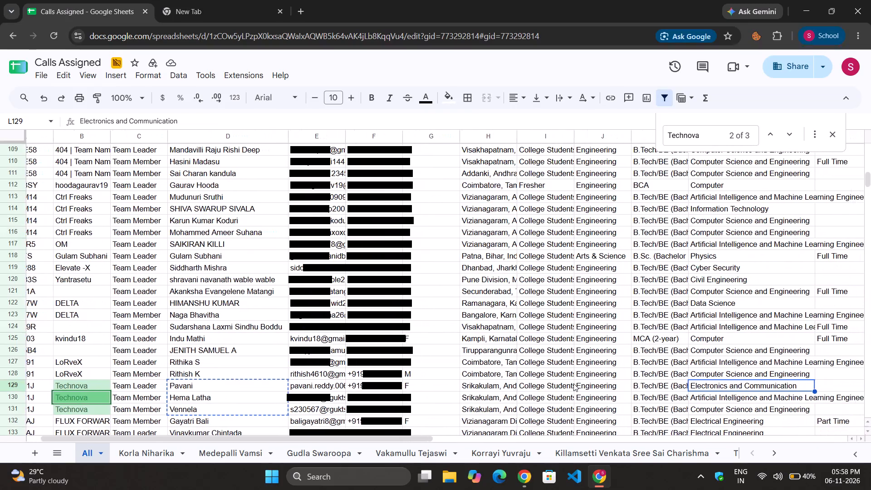
scroll(573, 383, left, 6)
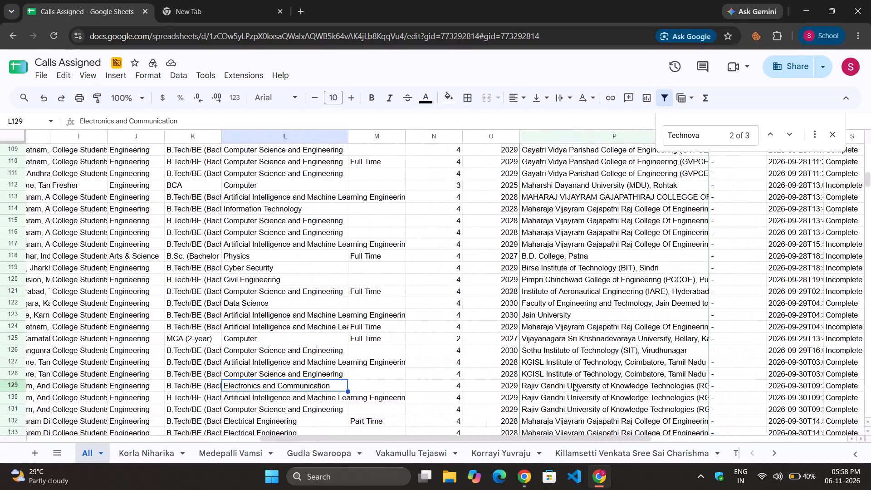
scroll(573, 383, left, 2)
scroll(573, 383, right, 1)
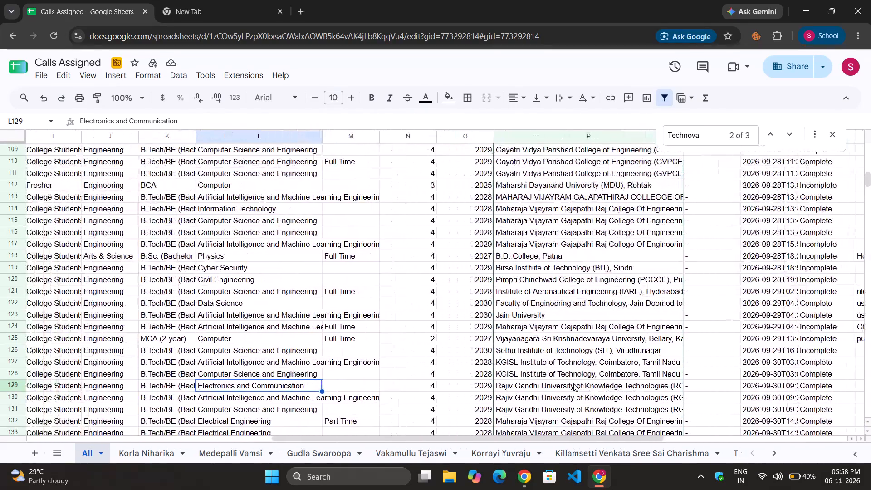
click(480, 382)
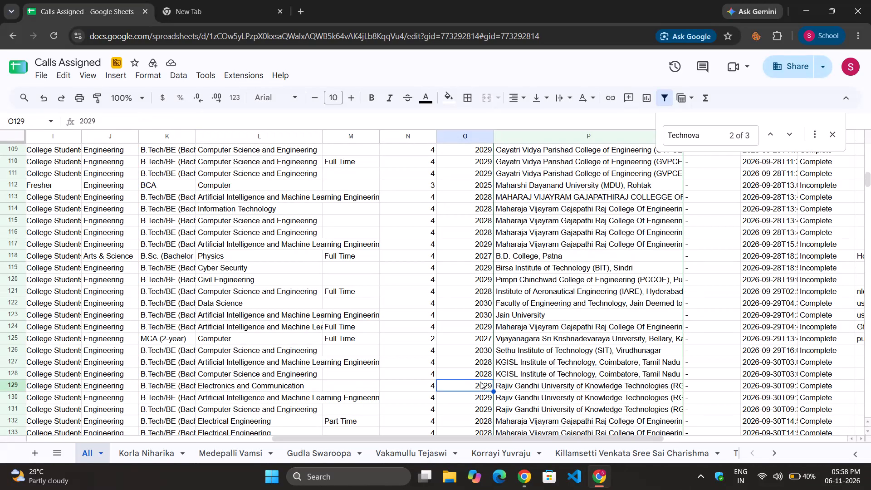
scroll(480, 382, right, 1)
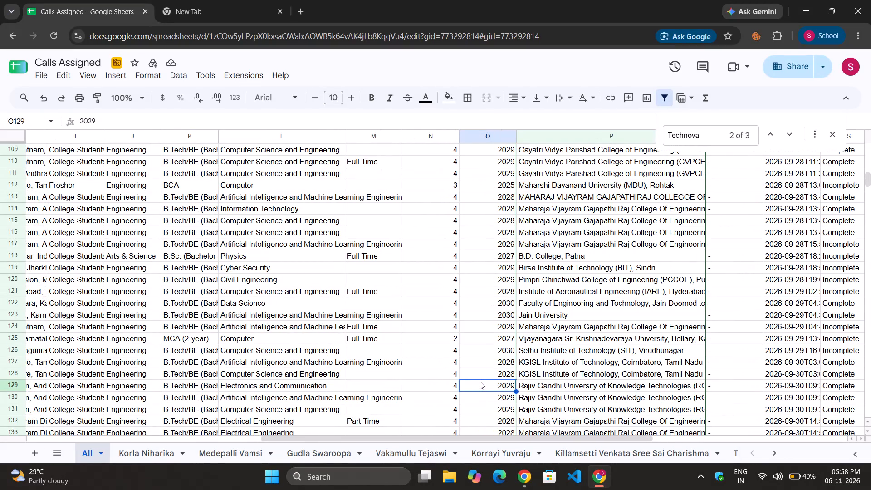
scroll(480, 382, right, 6)
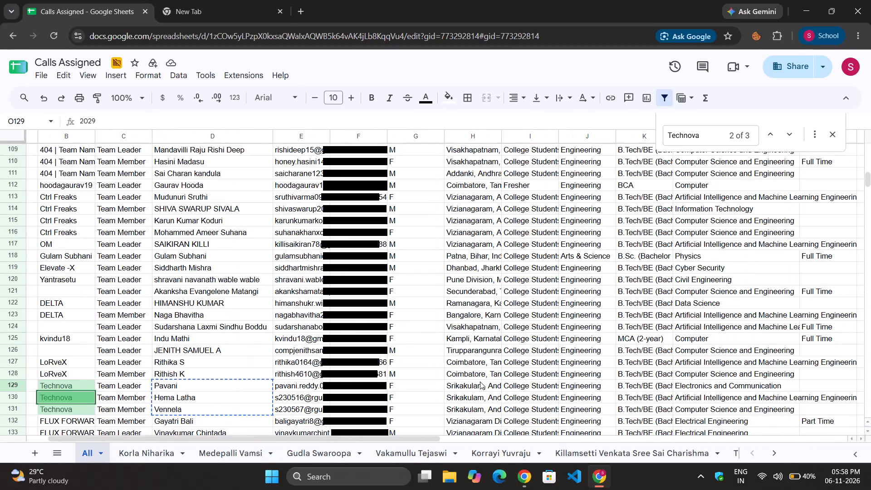
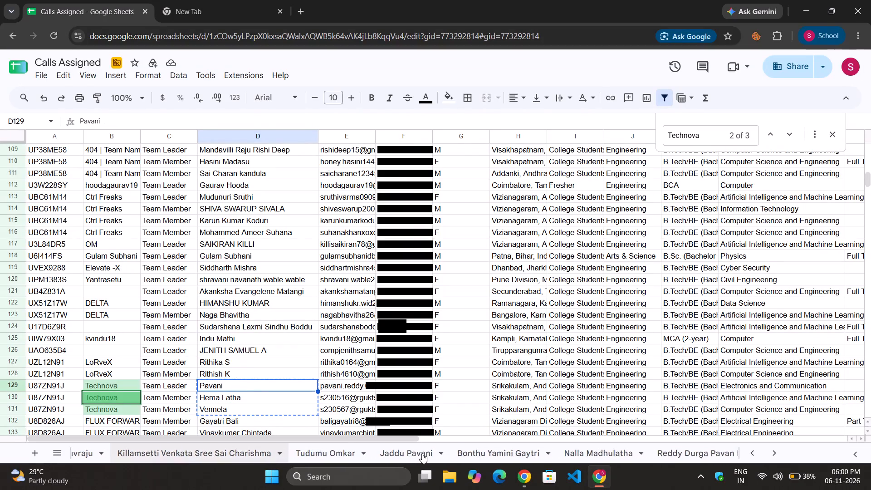
Check the team leader list in the Vinod sheet against the Technova team's rows in the All sheet.
scroll(422, 453, left, 7)
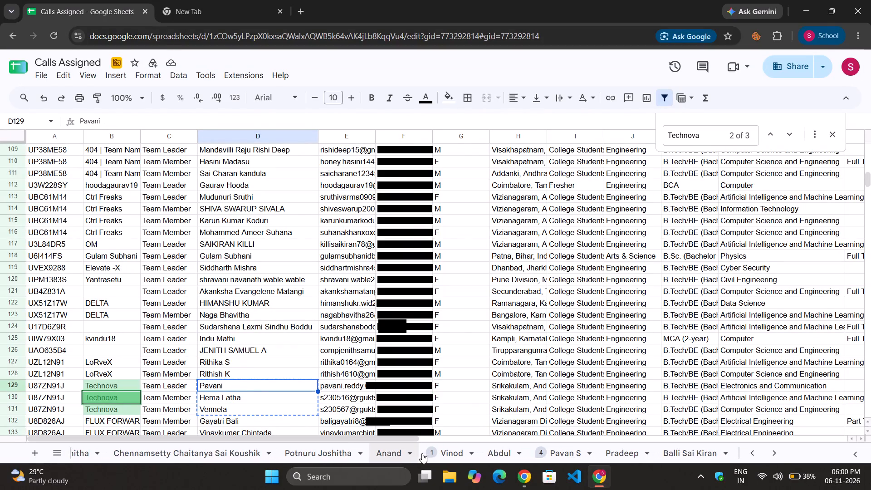
scroll(422, 453, left, 1)
click(440, 456)
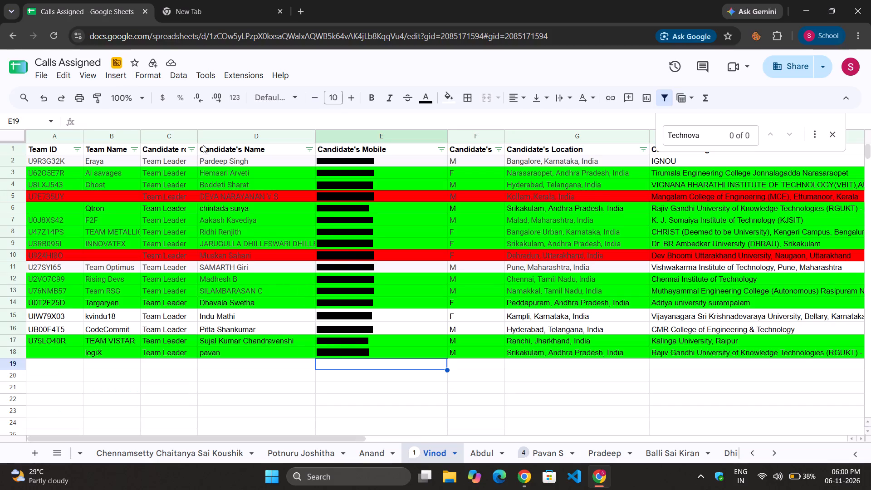
click(197, 164)
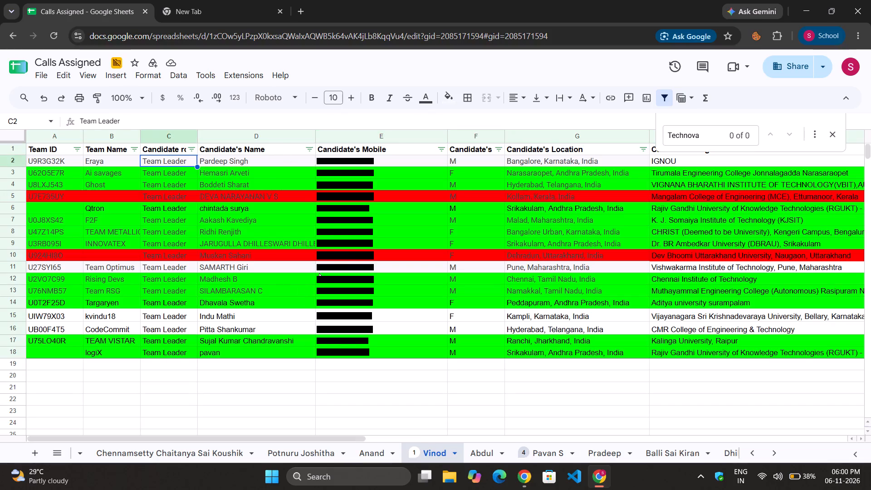
scroll(238, 453, right, 11)
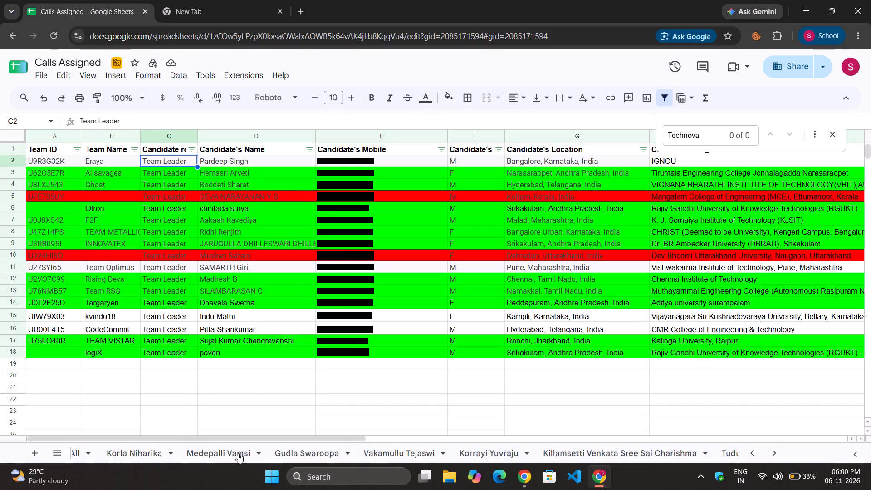
click(87, 456)
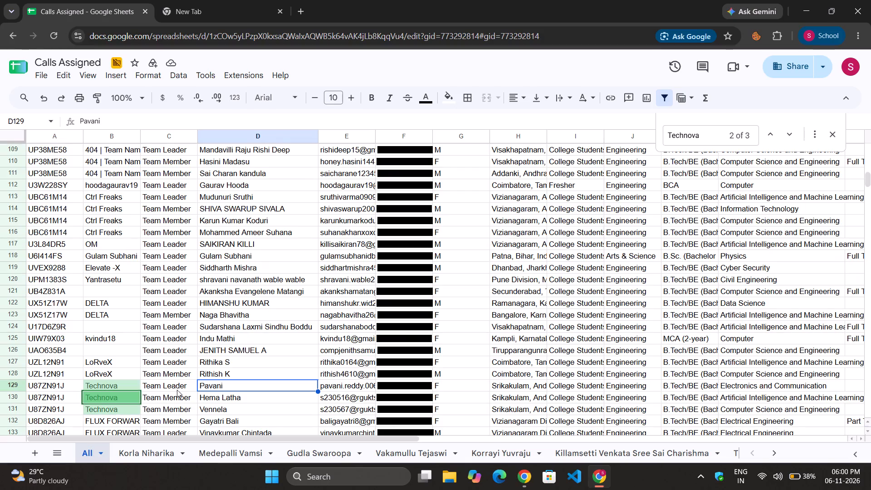
click(122, 383)
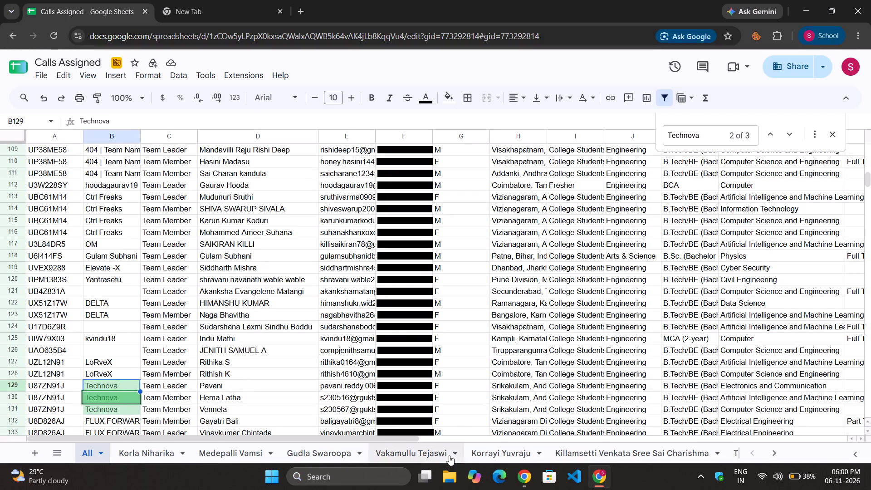
scroll(470, 455, left, 10)
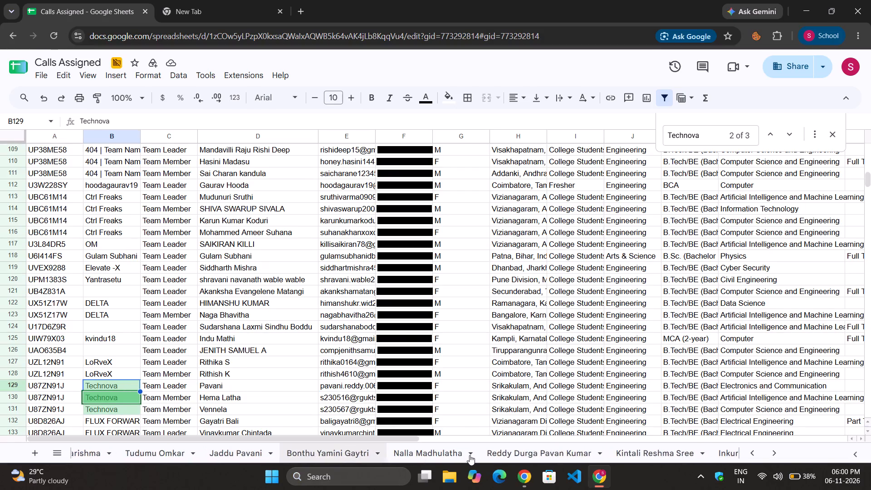
scroll(470, 455, left, 10)
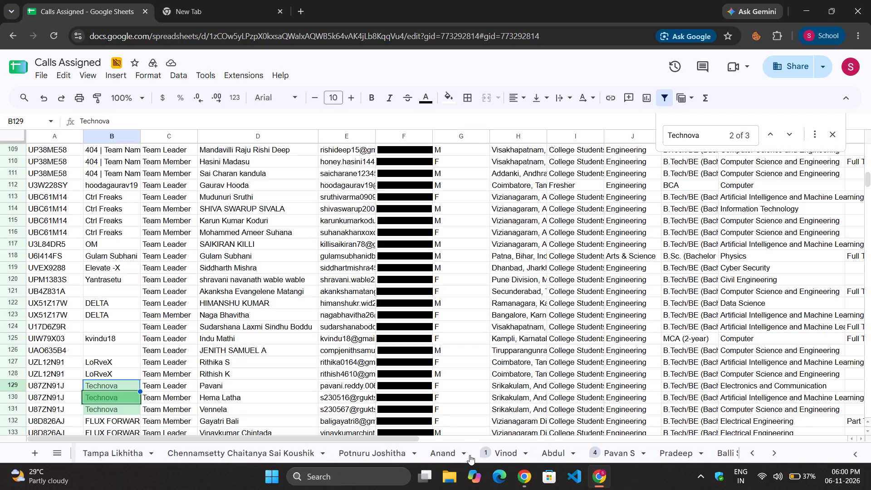
click(503, 455)
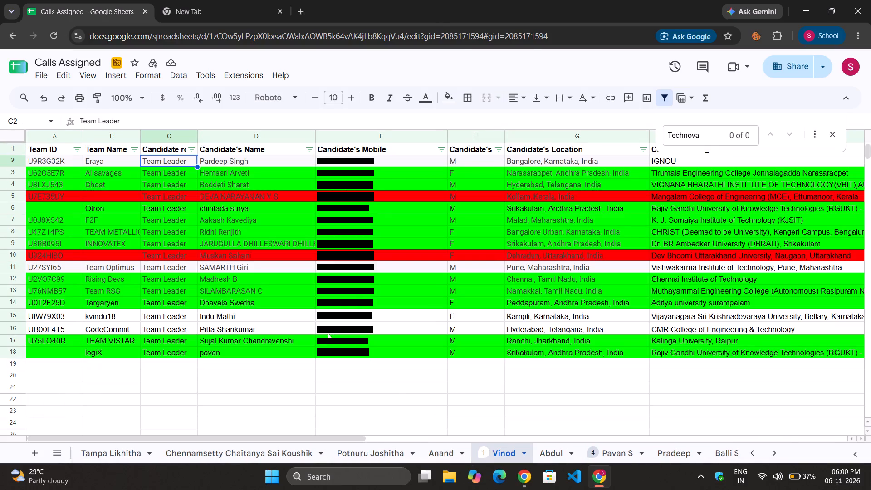
click(246, 339)
click(204, 323)
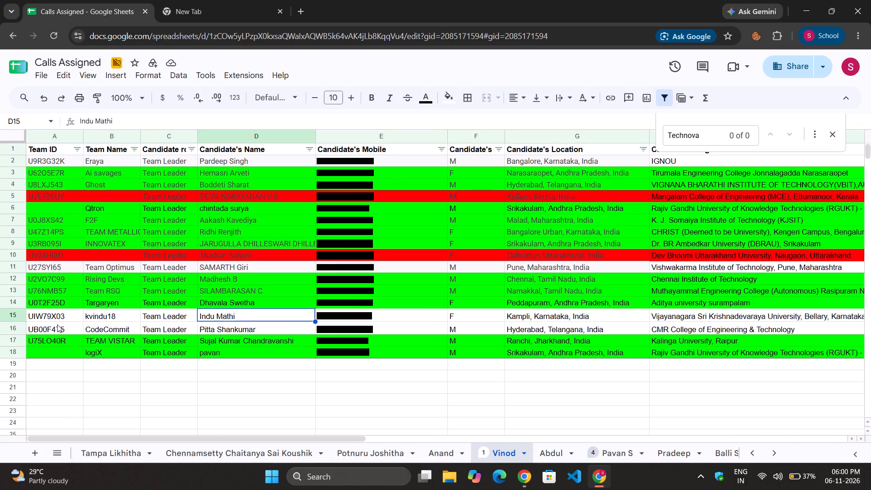
click(51, 317)
scroll(51, 317, up, 1)
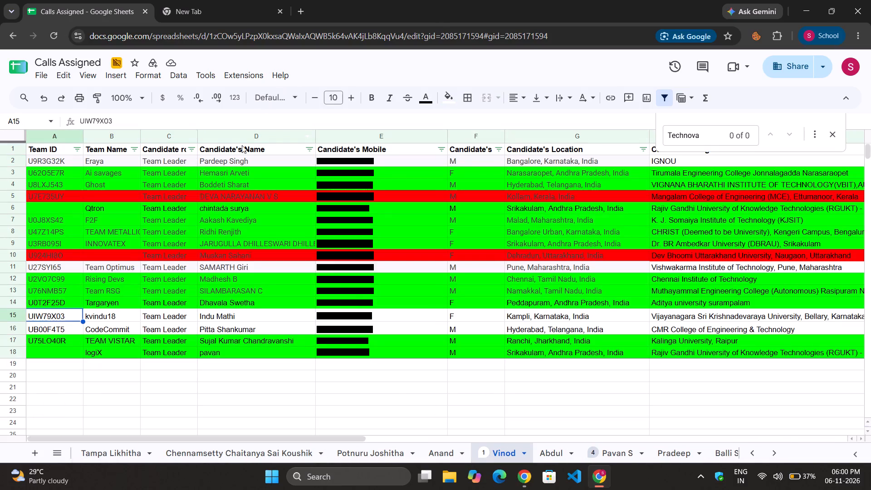
click(235, 163)
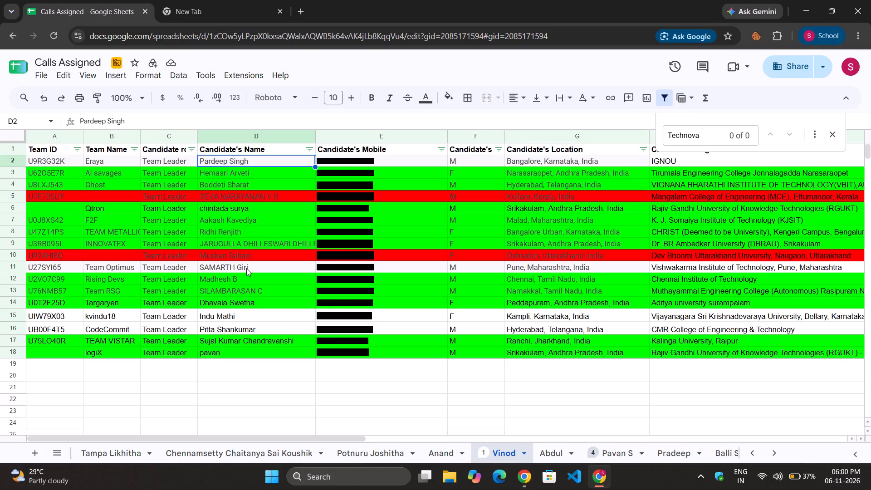
click(246, 268)
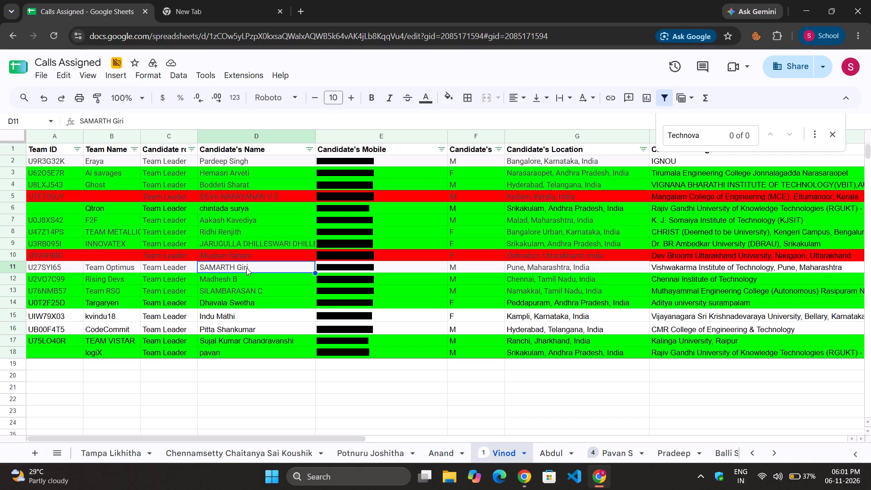
click(322, 166)
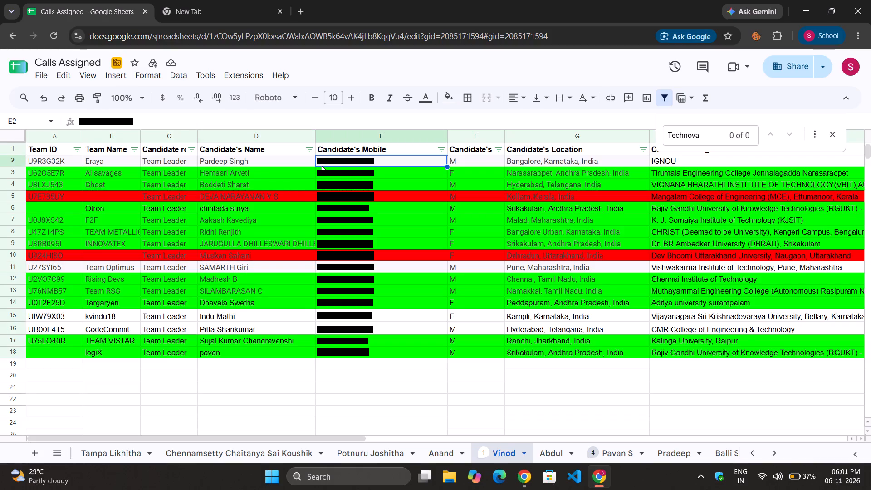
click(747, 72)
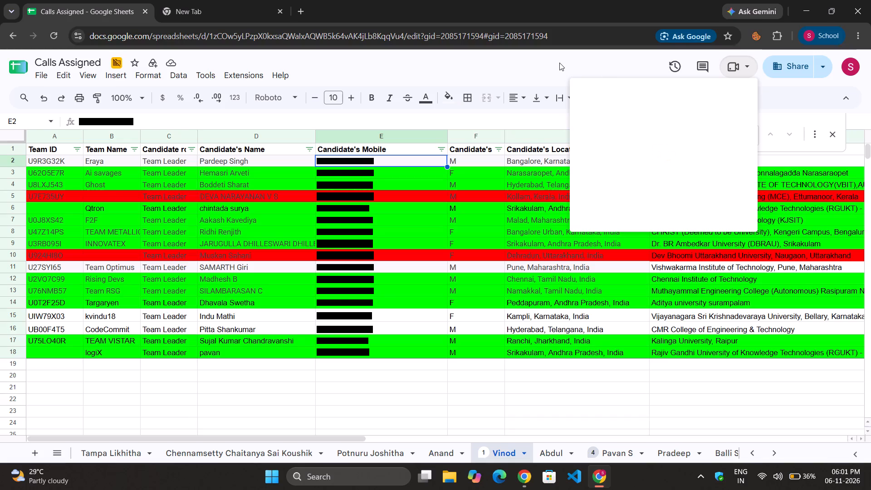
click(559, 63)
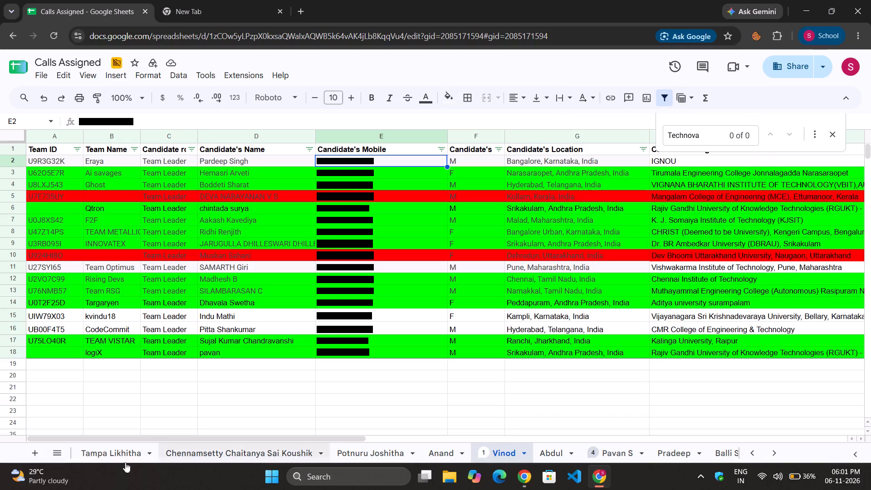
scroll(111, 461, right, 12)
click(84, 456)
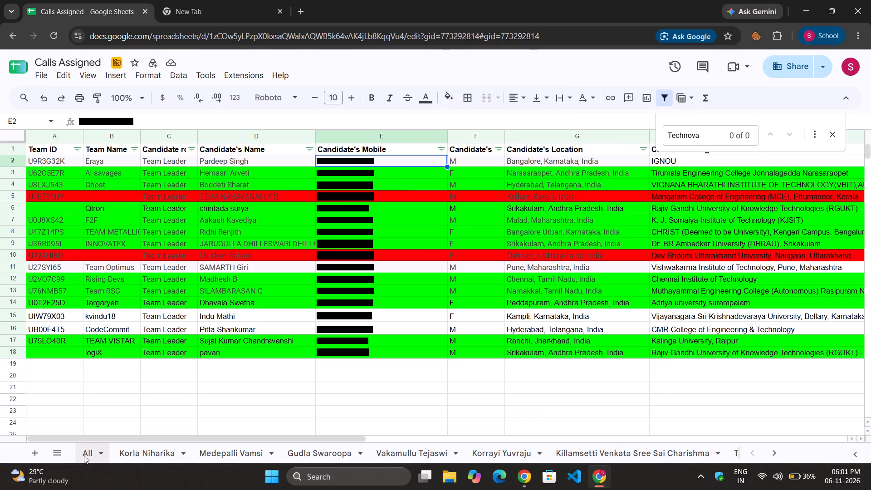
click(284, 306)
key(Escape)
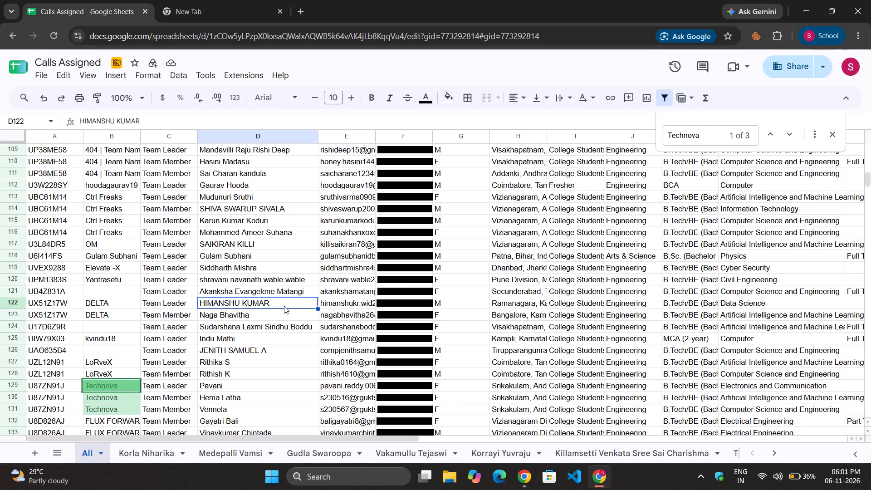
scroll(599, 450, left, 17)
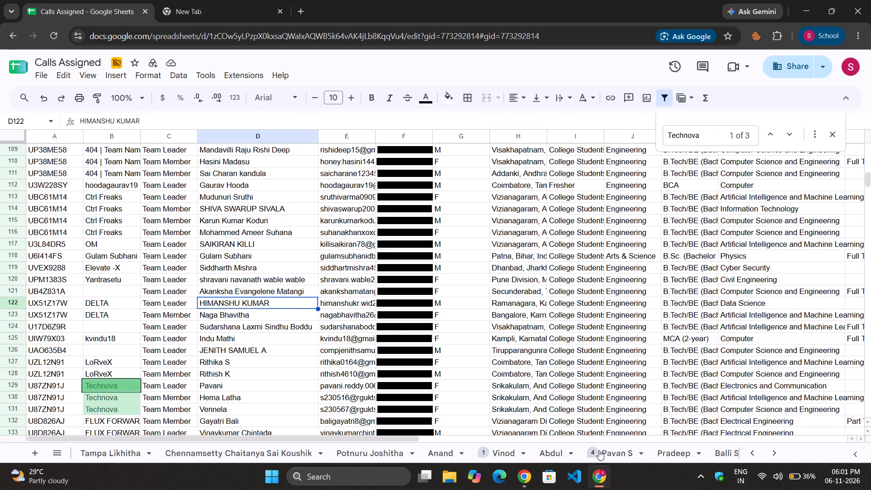
Dismiss the Technova search in the Vinod sheet and review each record's organisation, registration status, coordinator and feedback.
click(356, 451)
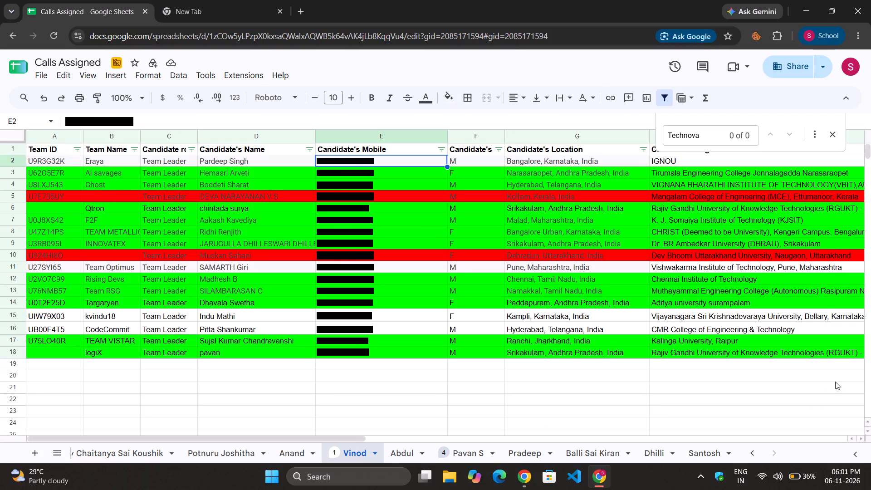
click(832, 134)
scroll(661, 231, left, 4)
scroll(661, 231, right, 8)
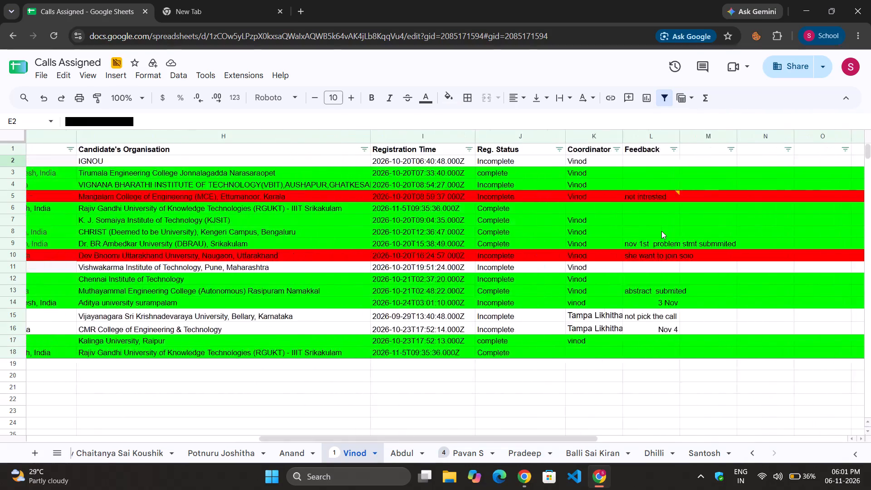
scroll(661, 231, right, 7)
scroll(661, 231, left, 15)
scroll(661, 231, right, 8)
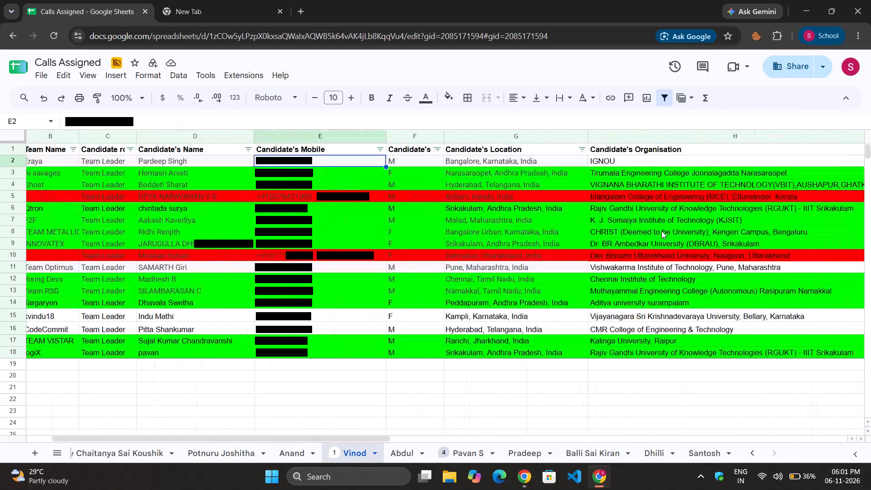
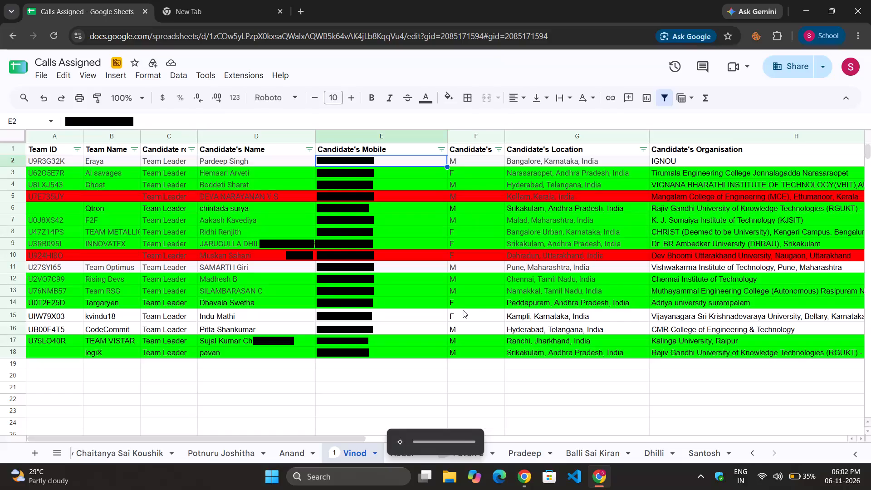
click(445, 319)
scroll(445, 319, right, 2)
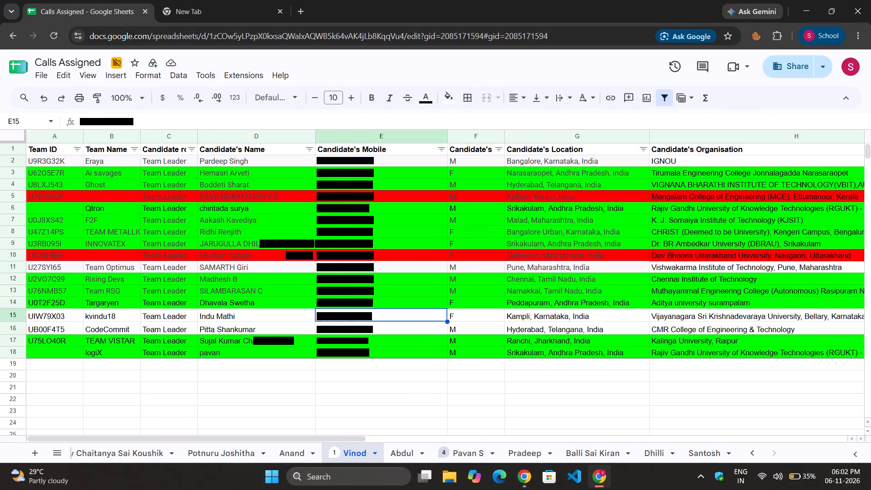
click(213, 326)
click(219, 311)
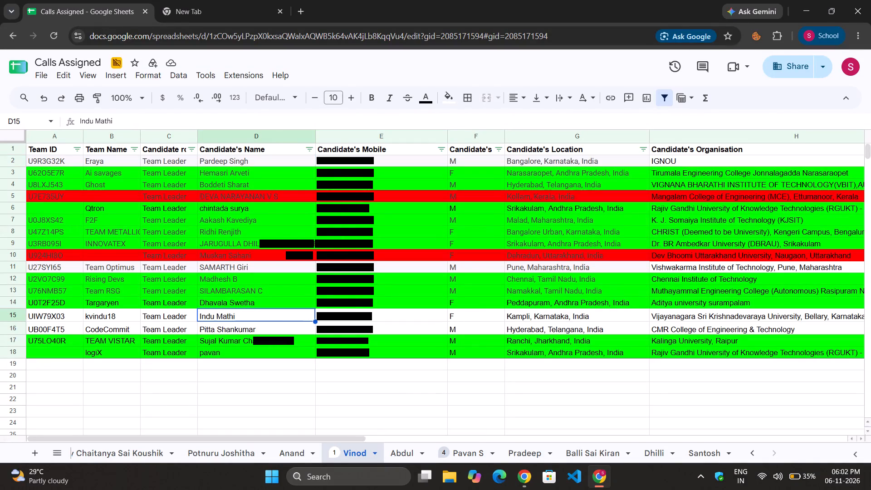
click(242, 240)
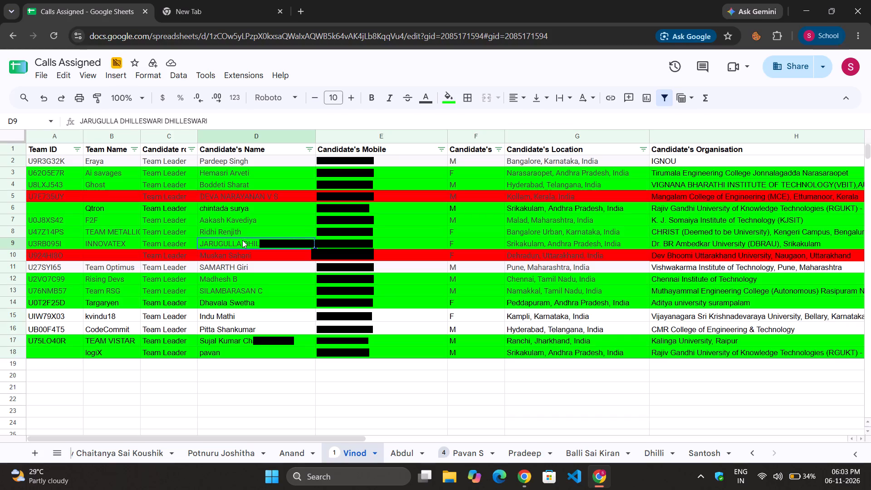
click(254, 343)
click(288, 298)
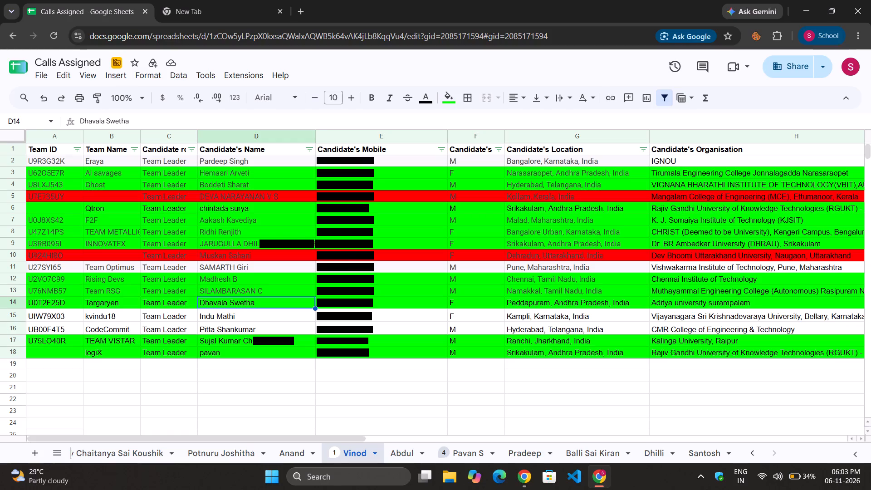
Review the team leader records in the Dhilli and Santosh sheets, including their row highlighting and the Dhilli feedback.
click(643, 445)
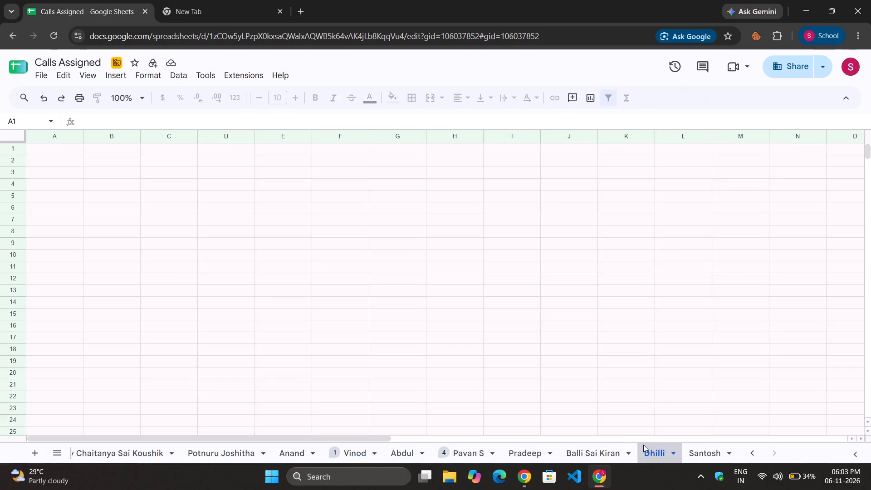
scroll(689, 272, left, 1)
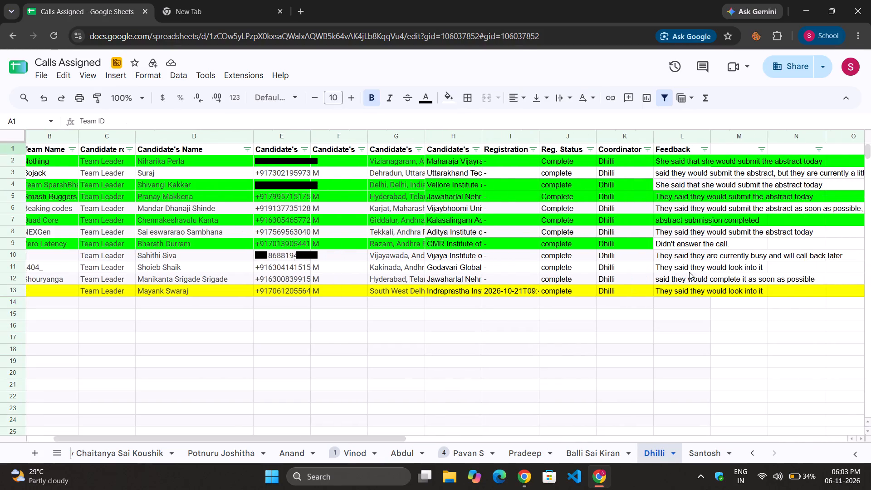
scroll(689, 272, left, 2)
scroll(689, 272, right, 3)
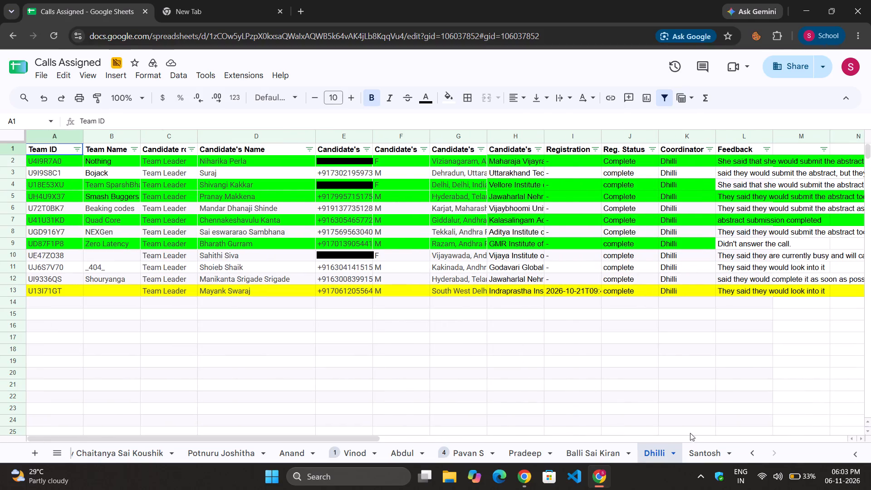
click(718, 462)
scroll(466, 337, up, 4)
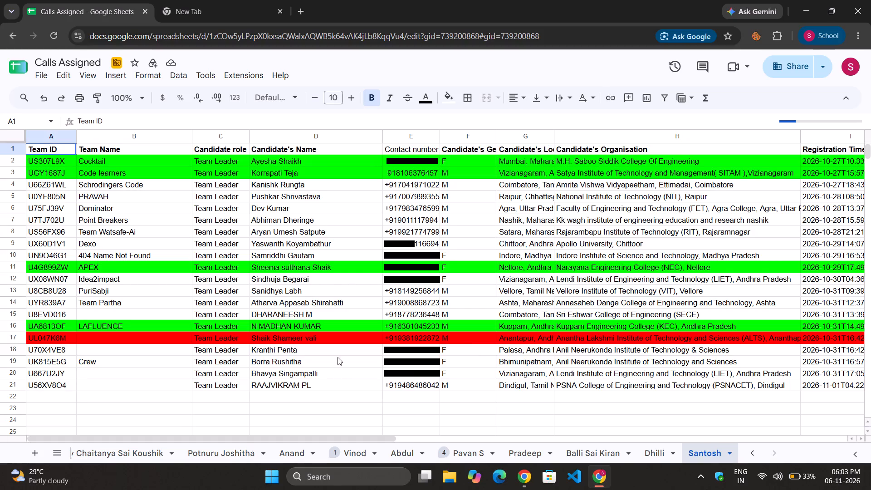
Return to the Vinod sheet's team leader list, and open the All sheet to consult the full team records.
click(357, 447)
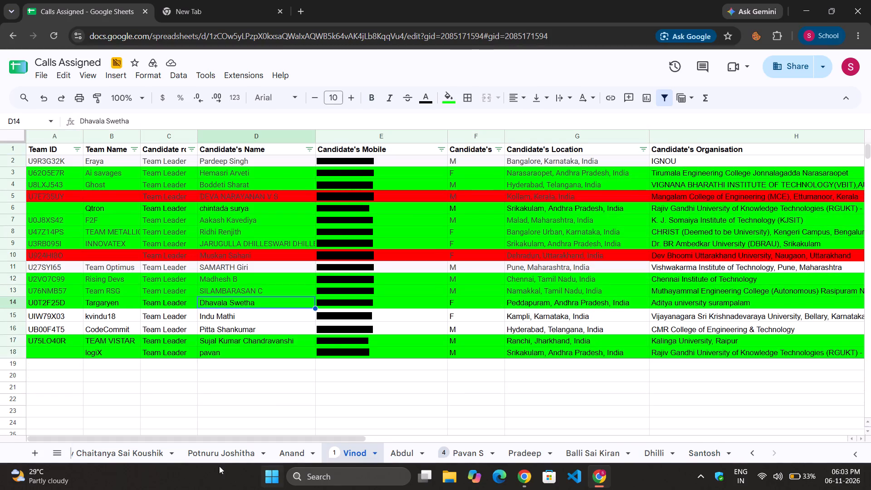
scroll(138, 443, right, 7)
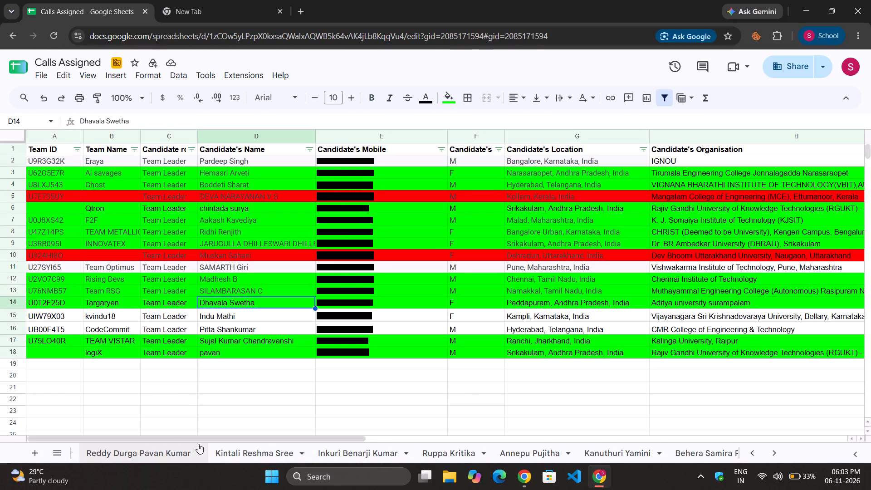
scroll(215, 444, right, 15)
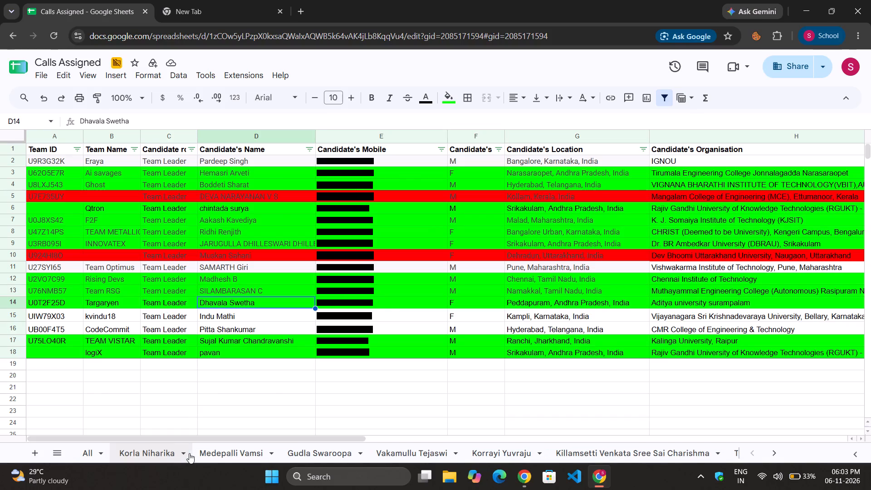
click(78, 456)
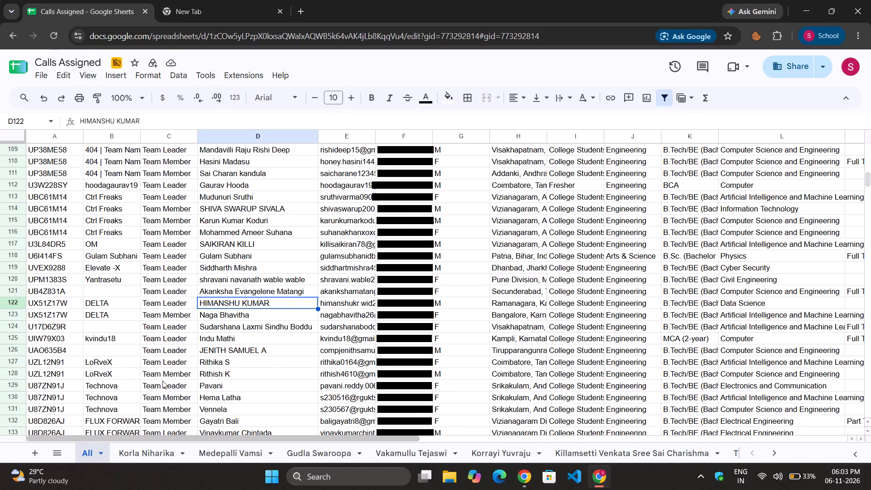